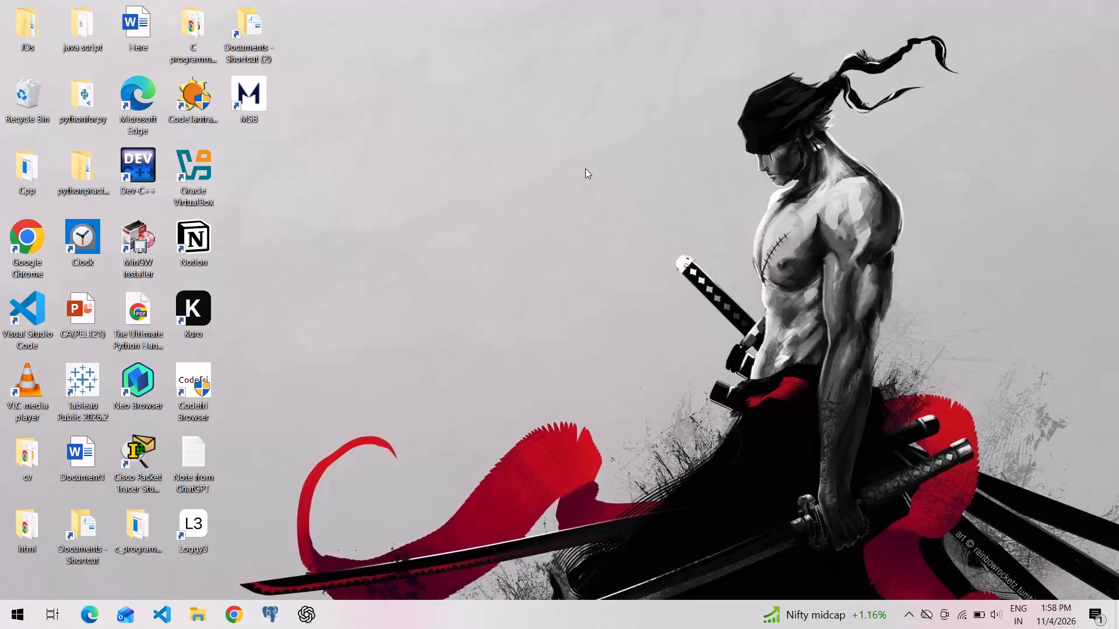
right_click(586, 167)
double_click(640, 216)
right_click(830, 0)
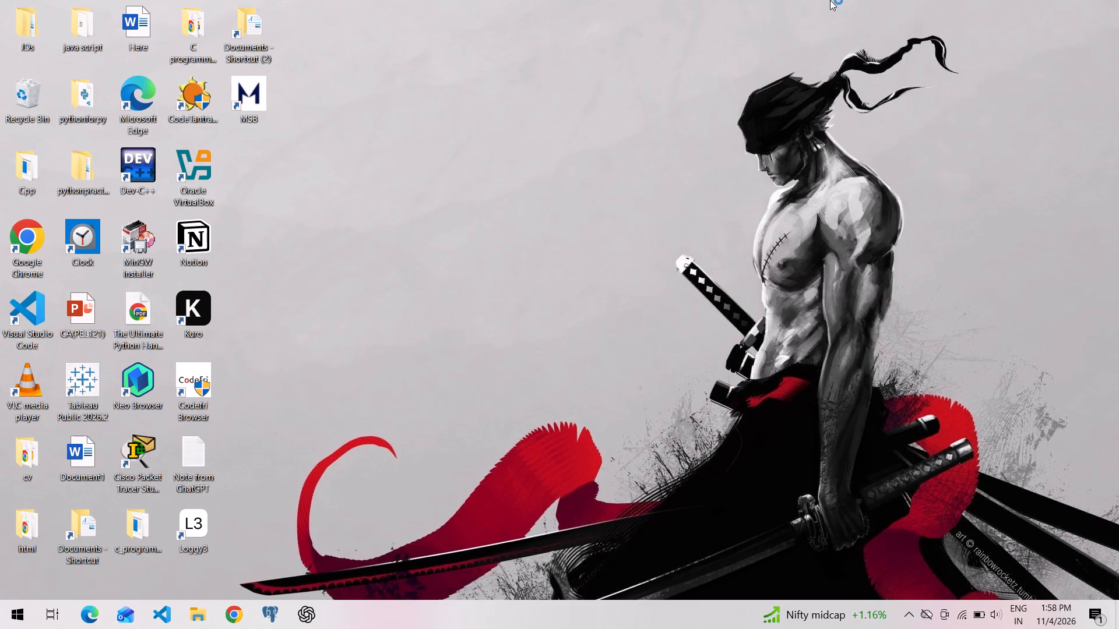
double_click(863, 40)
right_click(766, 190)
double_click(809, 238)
Open Google Chrome and search Google for "aws pricing calculator".
left_click(241, 620)
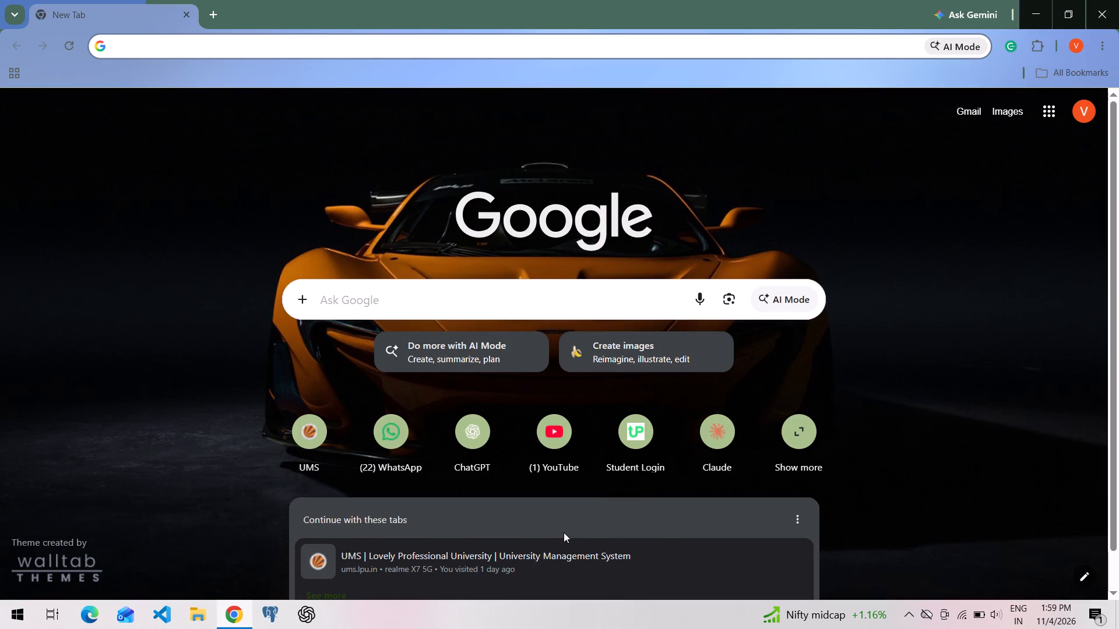
left_click(565, 310)
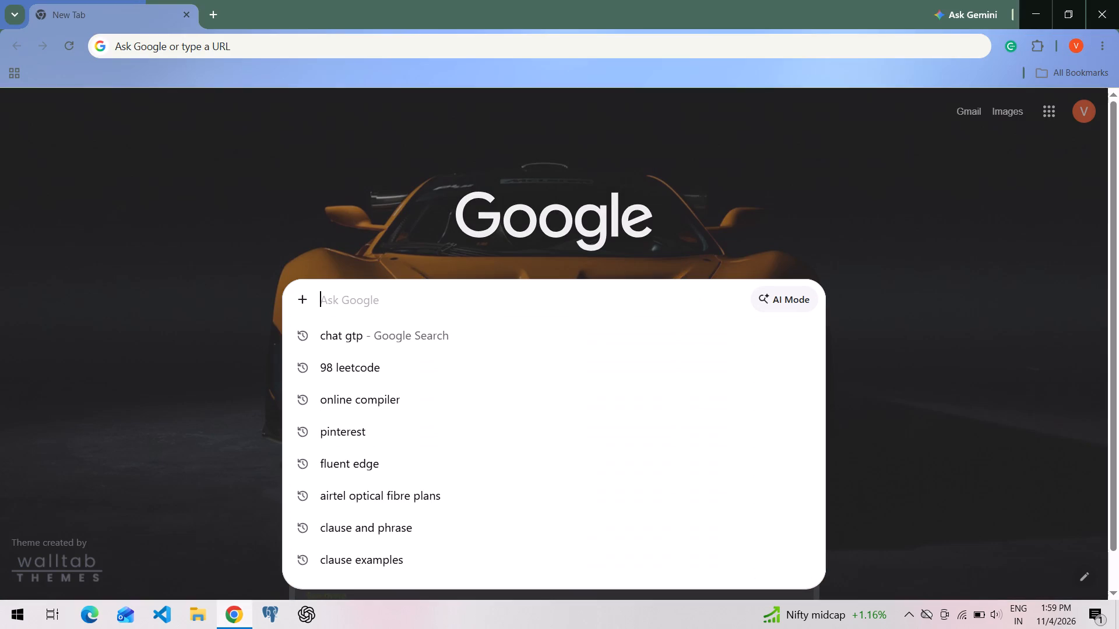
key("shift+a")
type("ws")
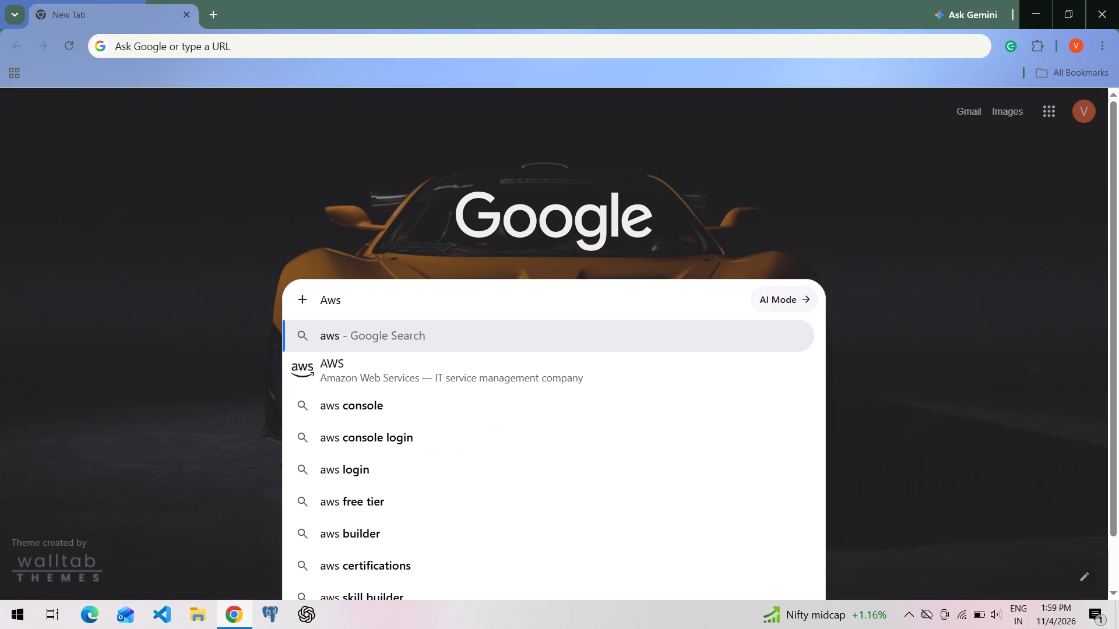
key("space")
type("prc")
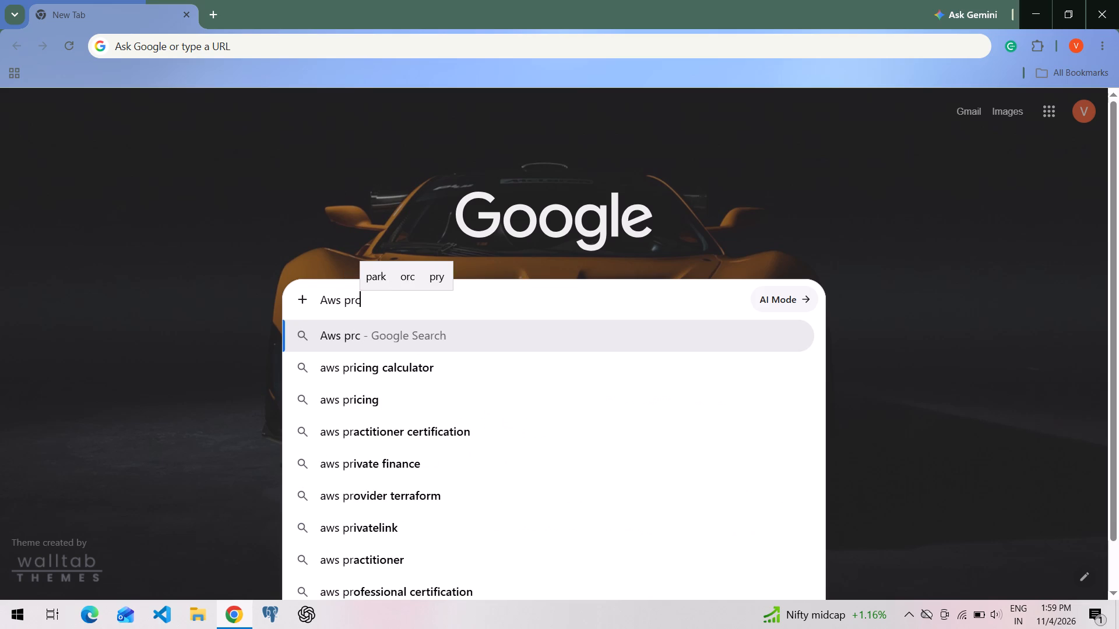
key("BackSpace")
type("icing")
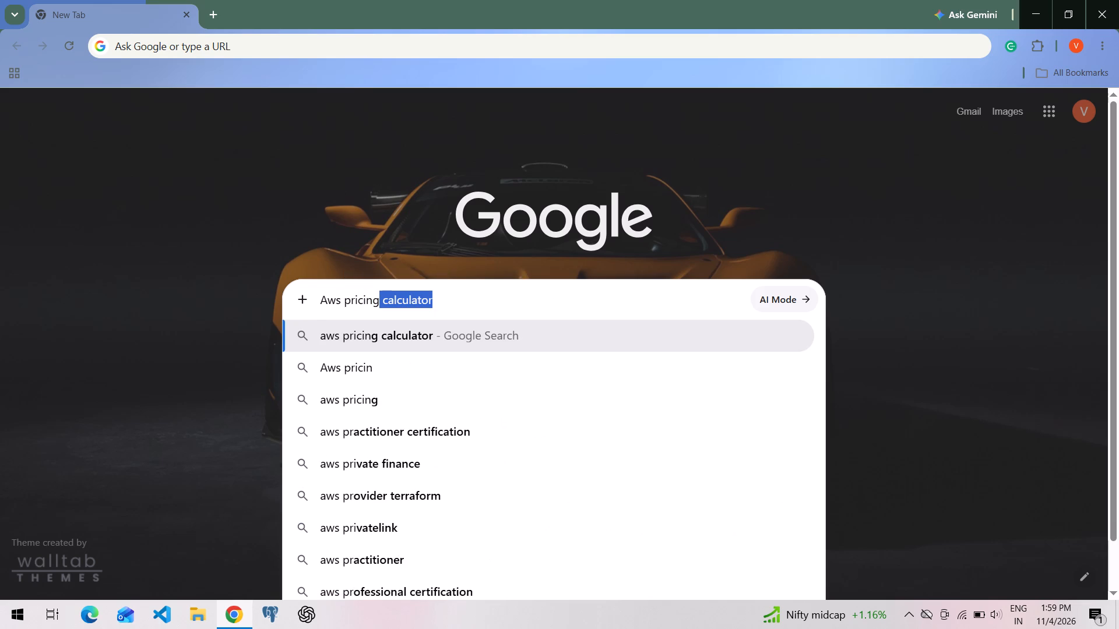
key("Right")
key("Return")
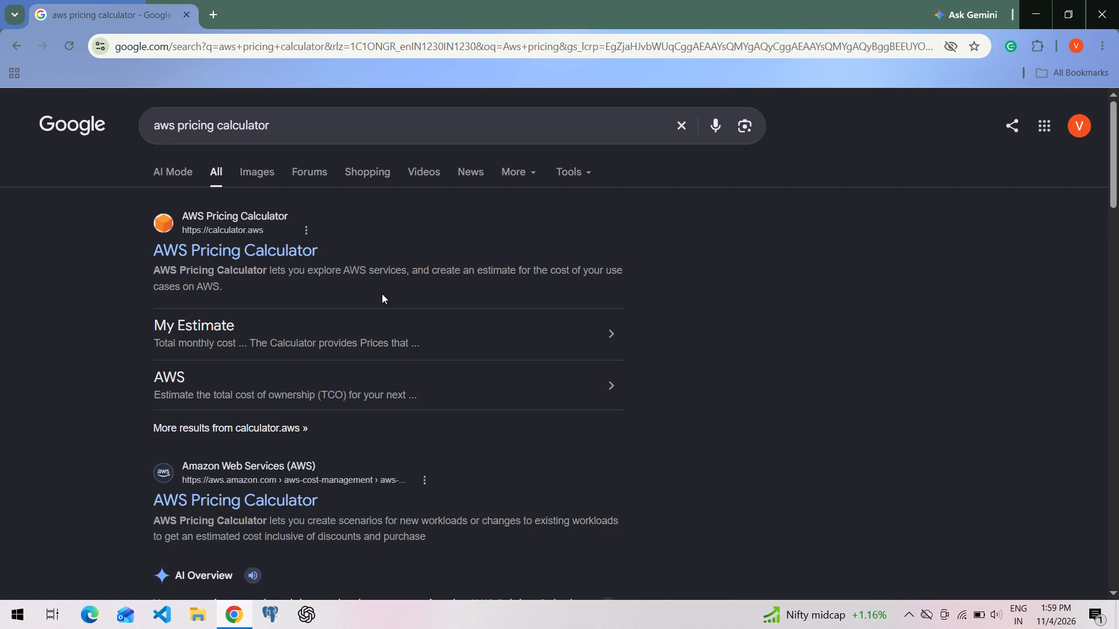
Open the AWS Pricing Calculator site from calculator.aws and start a public estimate without signing in.
left_click(301, 245)
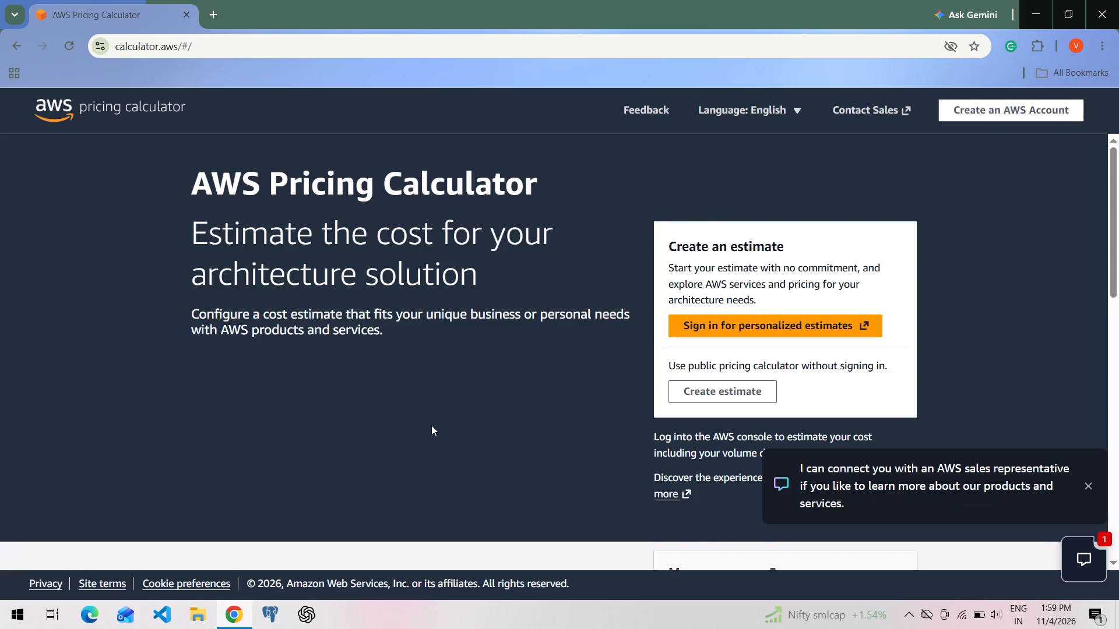
scroll(431, 425, "down", 11)
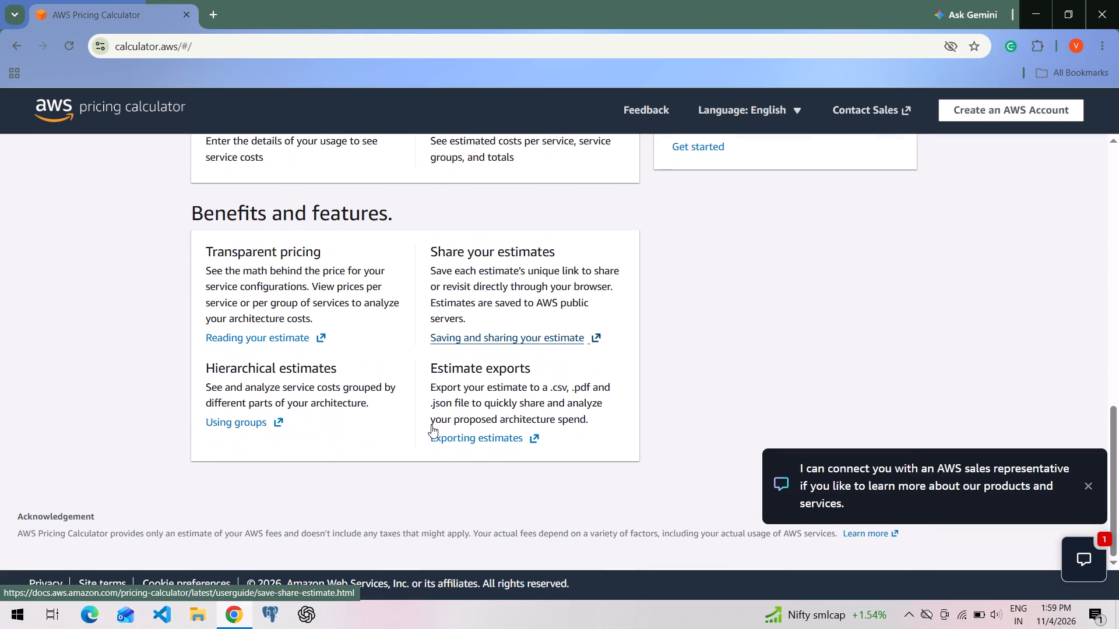
scroll(431, 425, "down", 2)
scroll(431, 425, "up", 13)
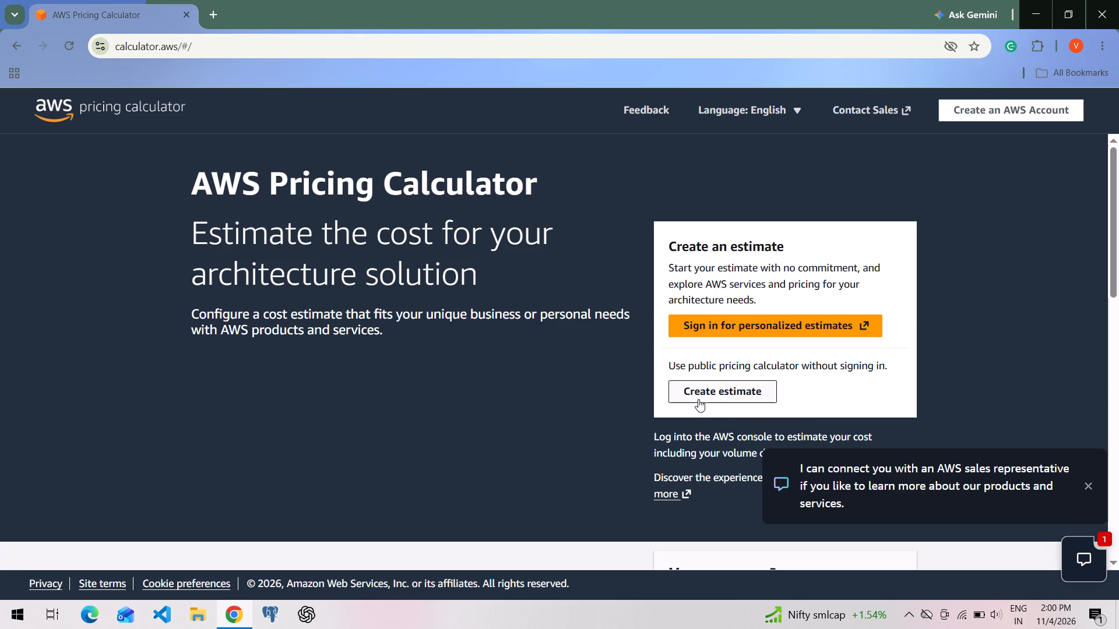
left_click(698, 399)
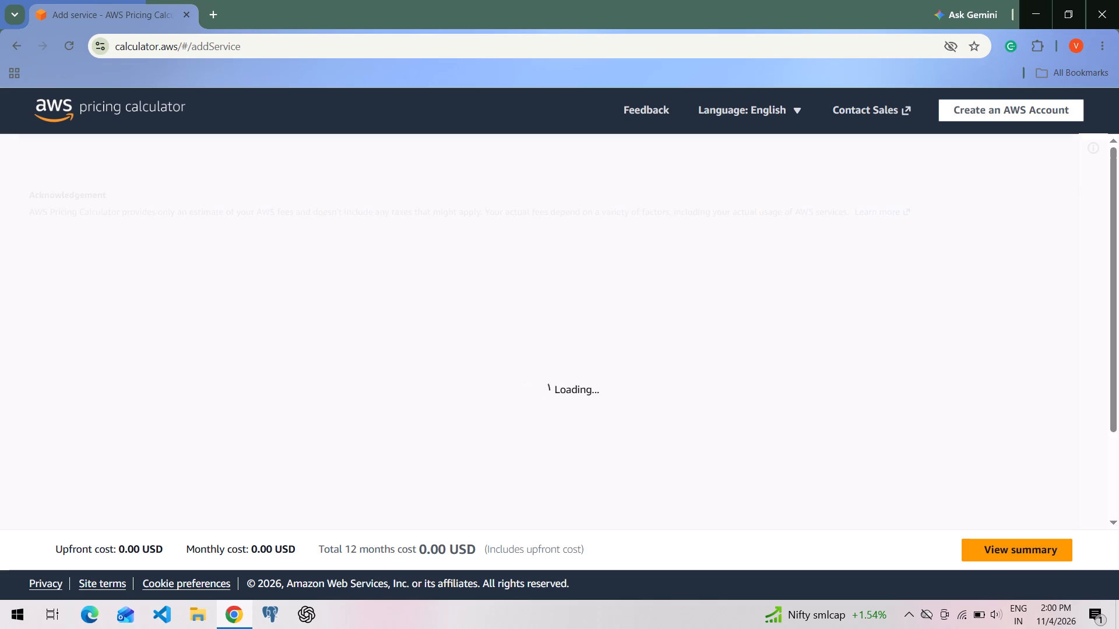
Keep Region as the location type and set the estimate's region to US East (N. Virginia).
left_click(594, 323)
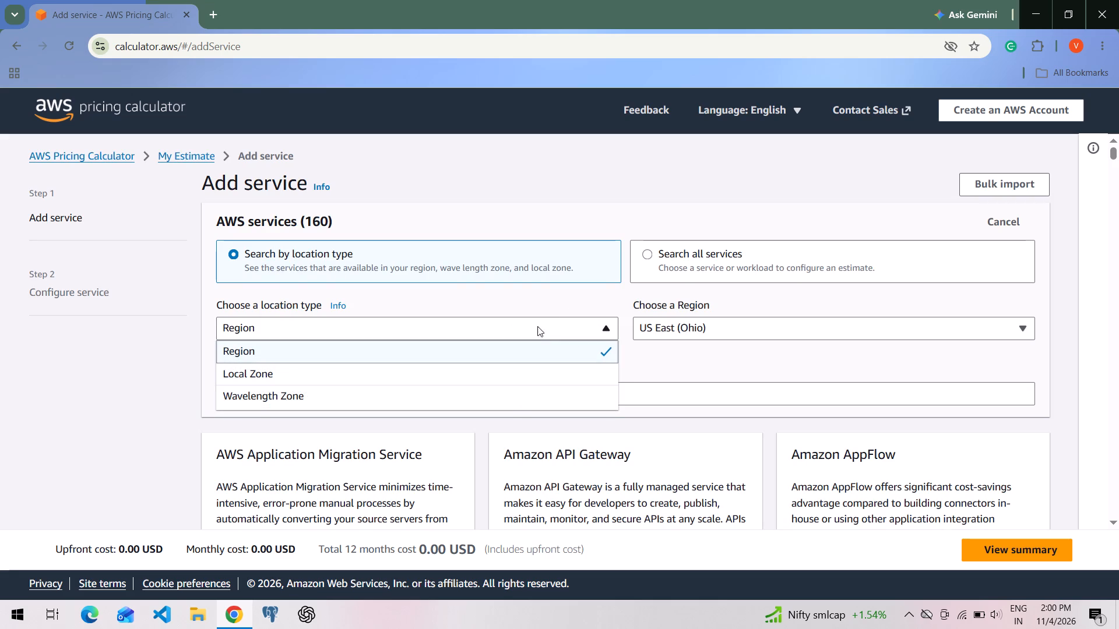
left_click(542, 306)
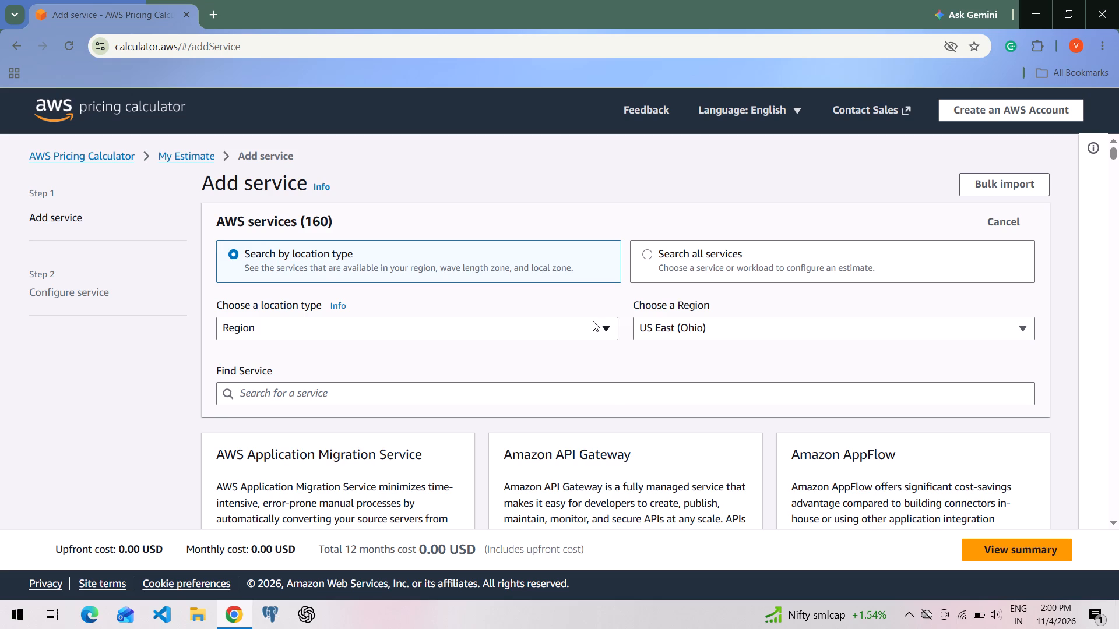
left_click(593, 321)
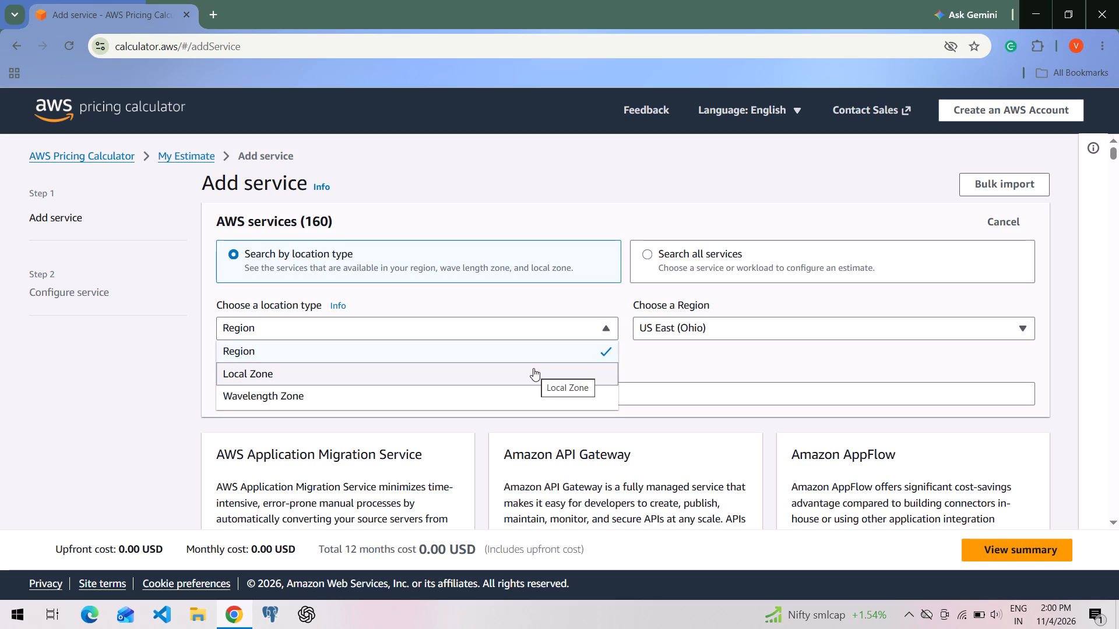
left_click(773, 321)
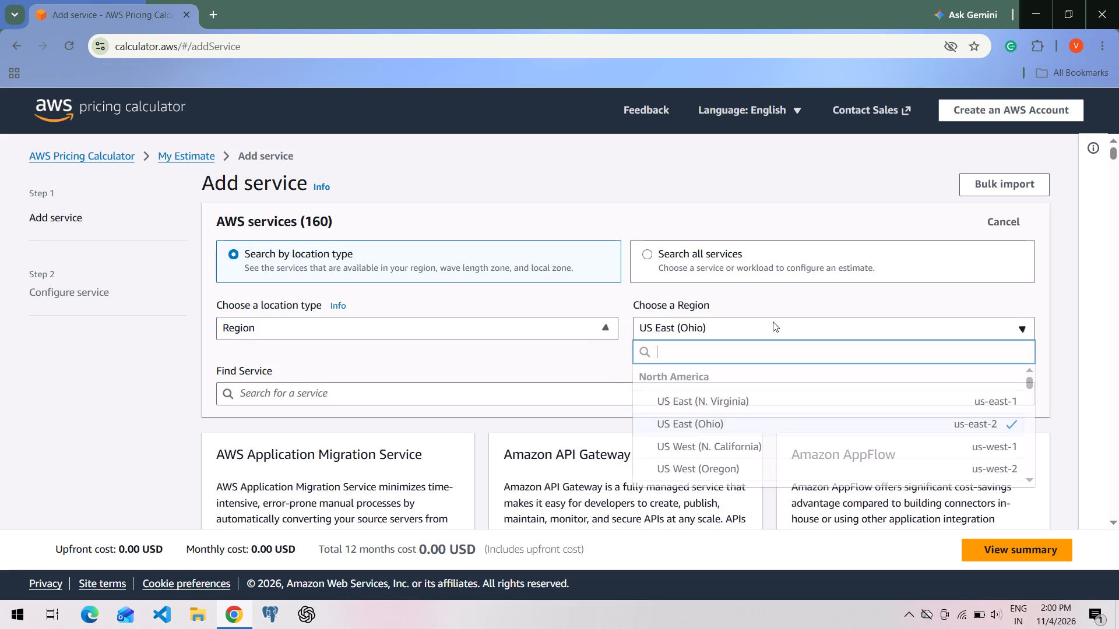
left_click(779, 395)
Search the AWS services available for the estimate for "ec2".
left_click(842, 394)
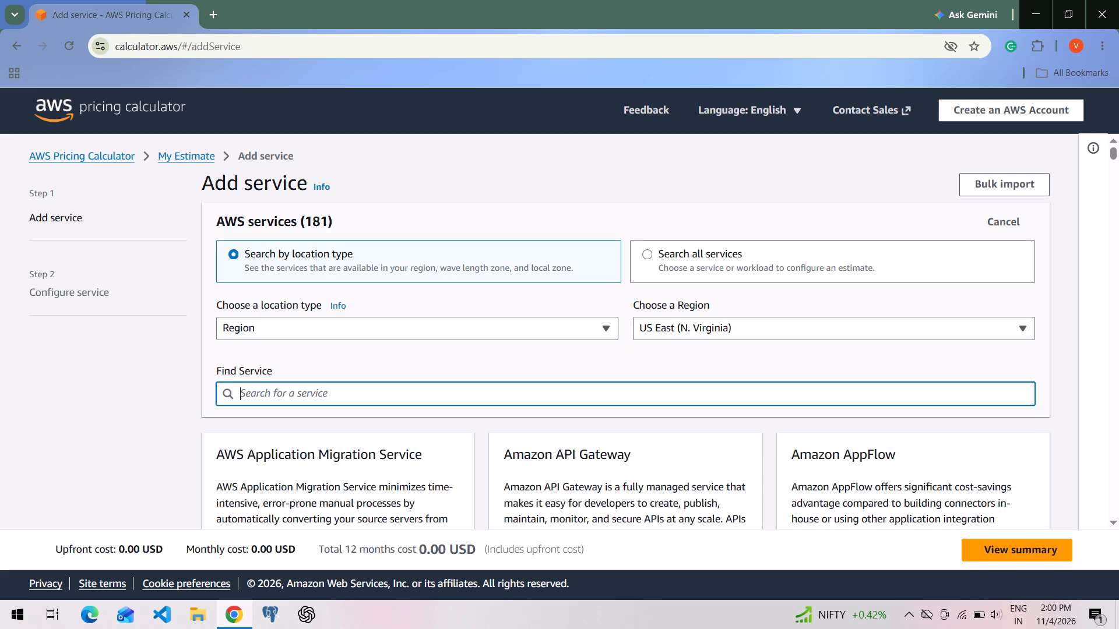
left_click(687, 379)
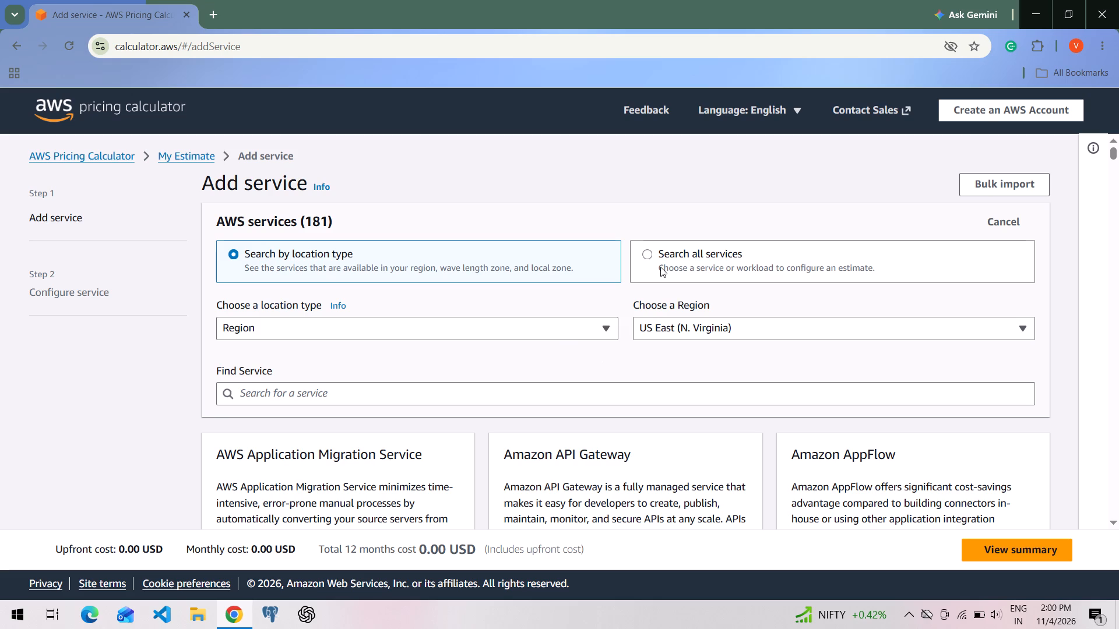
left_click(416, 395)
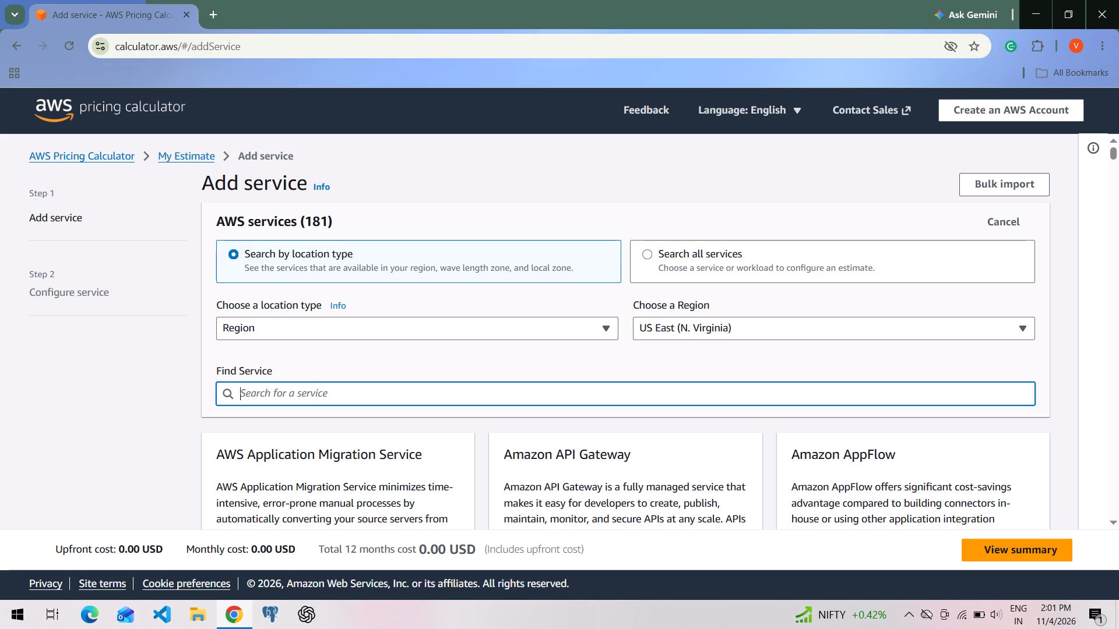
type("ec2")
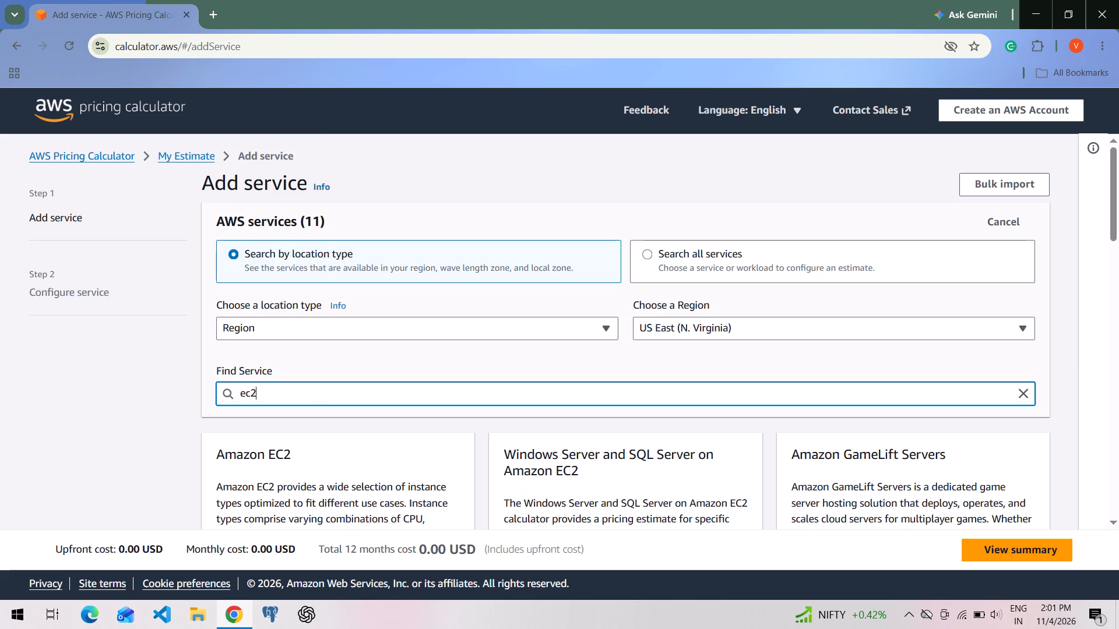
Open the product page of the Amazon EC2 service from the matching services.
scroll(323, 461, "down", 2)
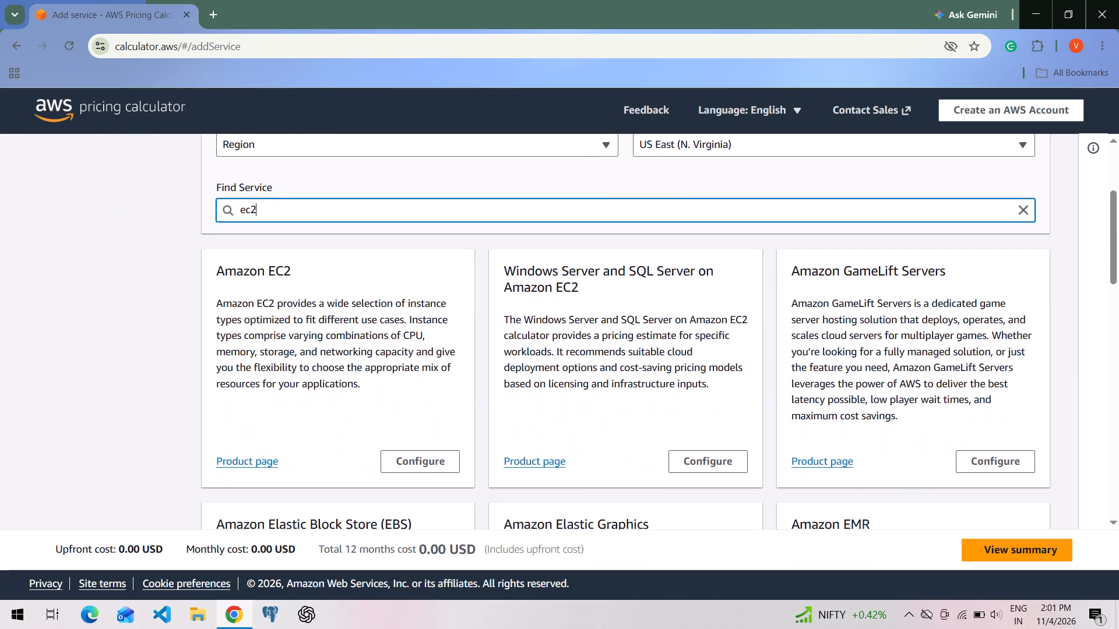
scroll(323, 461, "down", 1)
left_click(326, 361)
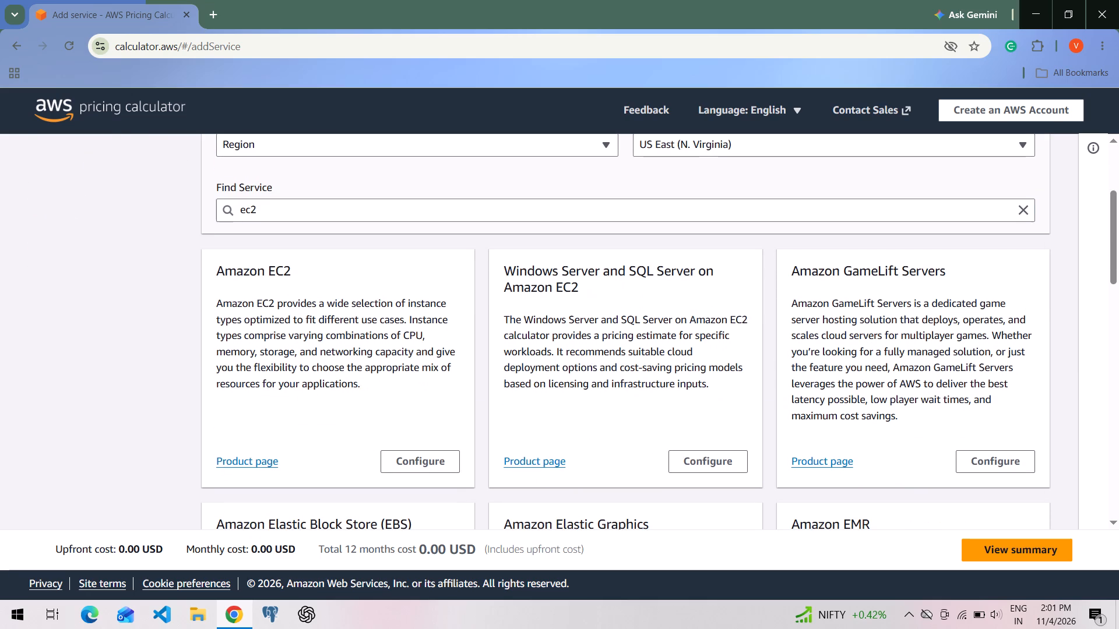
left_click(301, 283)
left_click(282, 264)
left_click(260, 460)
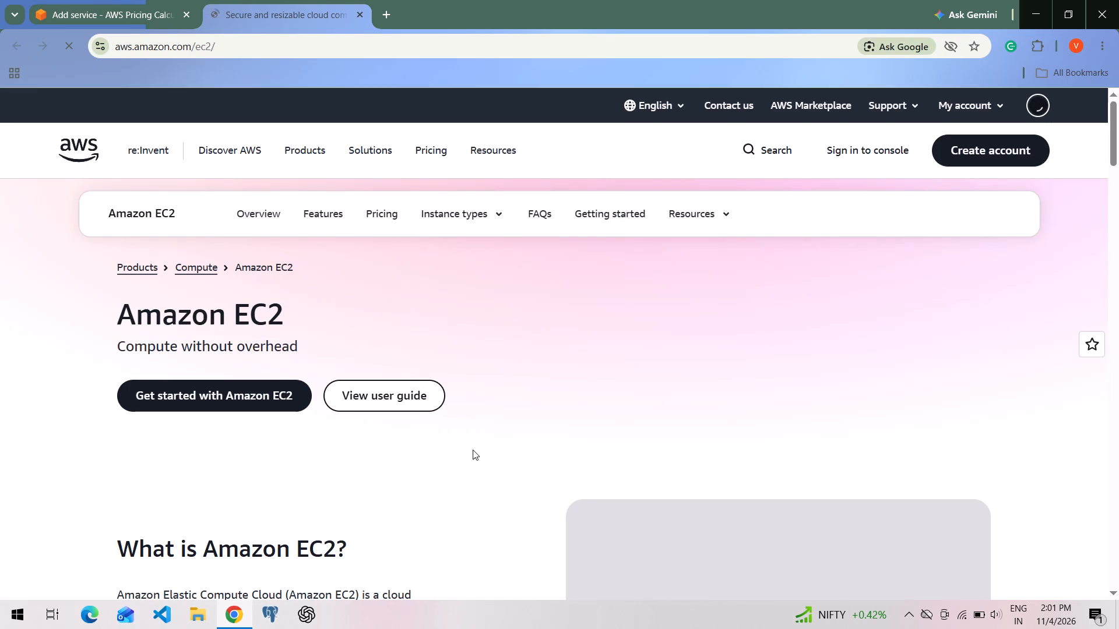
Examine the Amazon EC2 product page, including its overview and pricing sections, and try to go back.
scroll(478, 455, "down", 3)
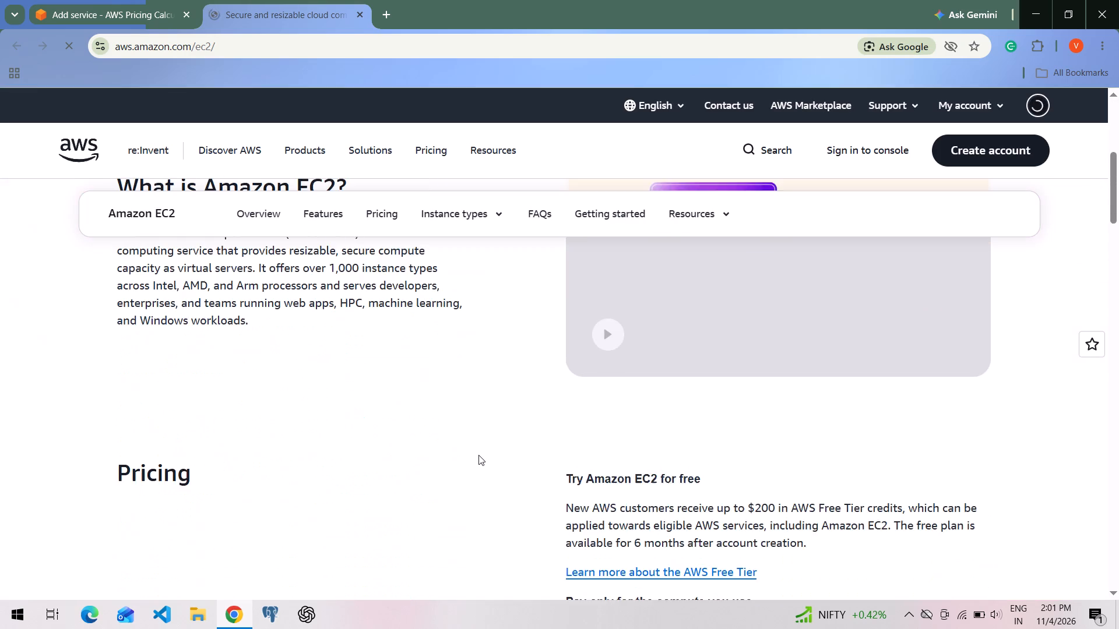
scroll(478, 455, "down", 3)
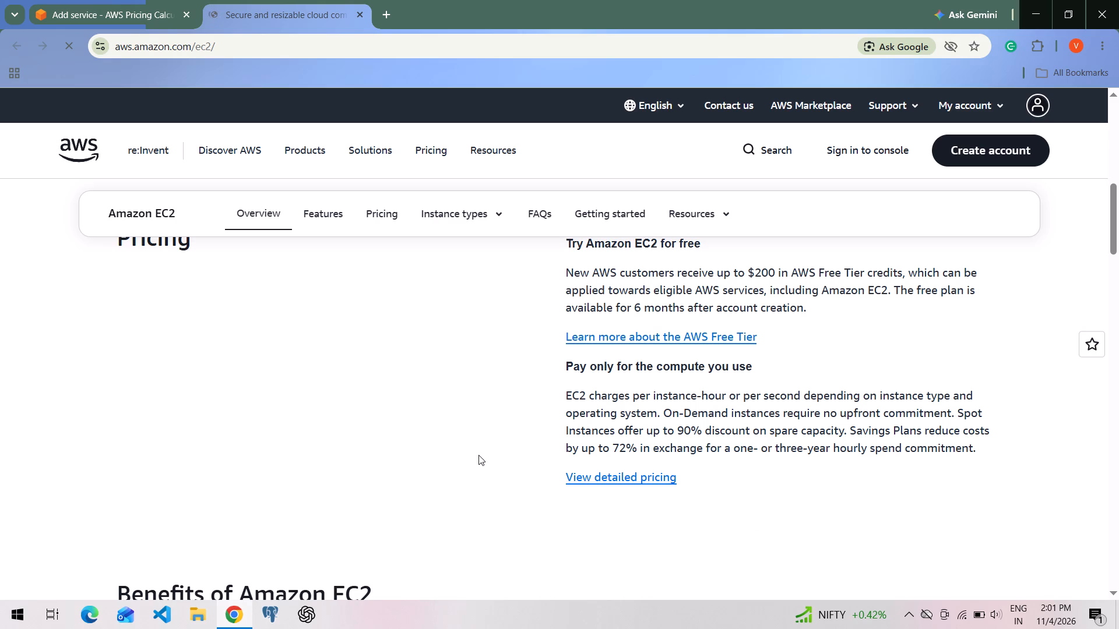
scroll(478, 455, "down", 11)
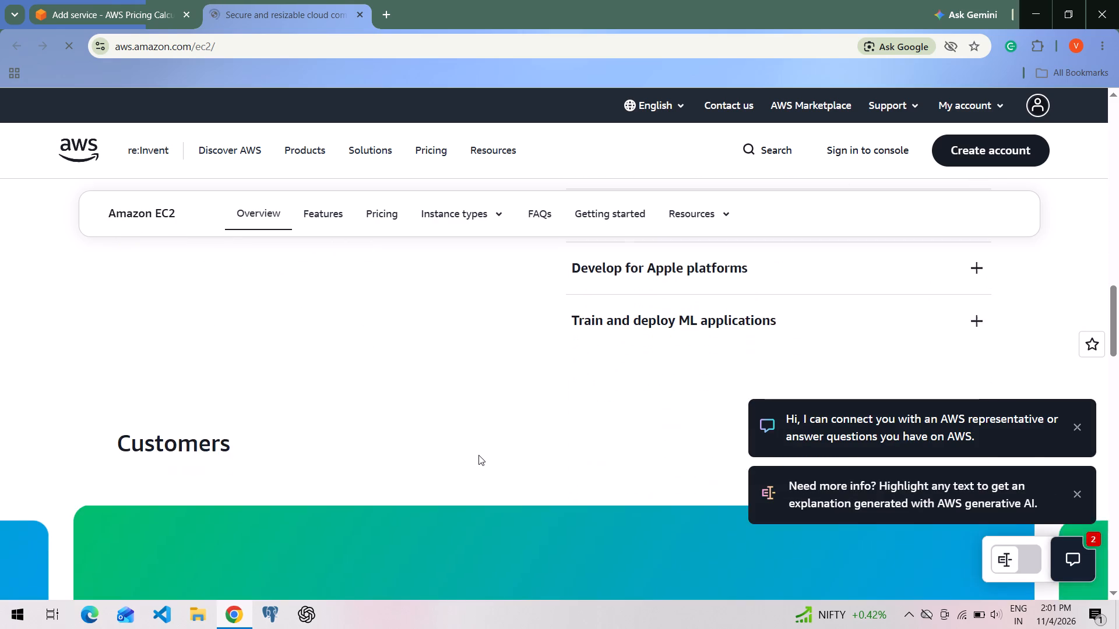
scroll(478, 455, "down", 12)
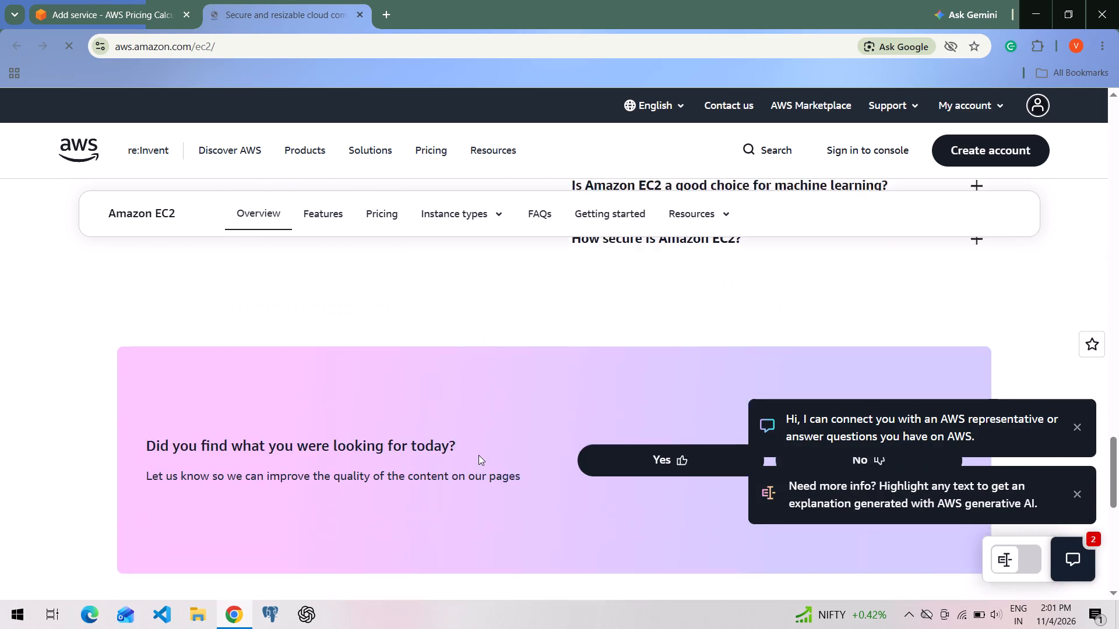
scroll(478, 455, "down", 6)
scroll(478, 455, "up", 6)
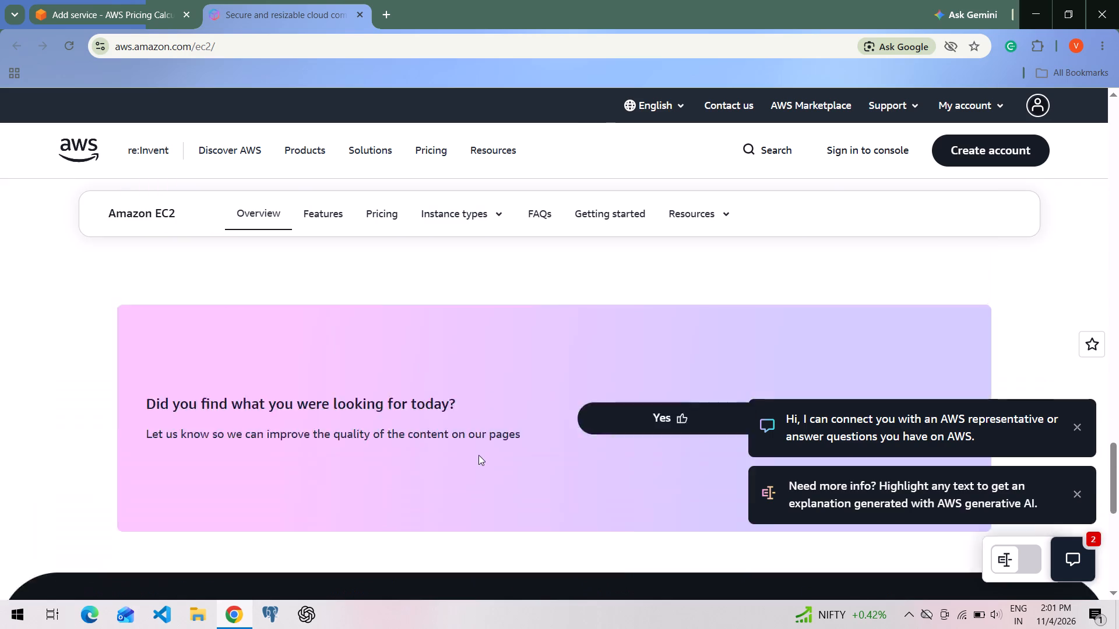
scroll(478, 455, "up", 16)
scroll(478, 455, "up", 8)
scroll(478, 455, "down", 2)
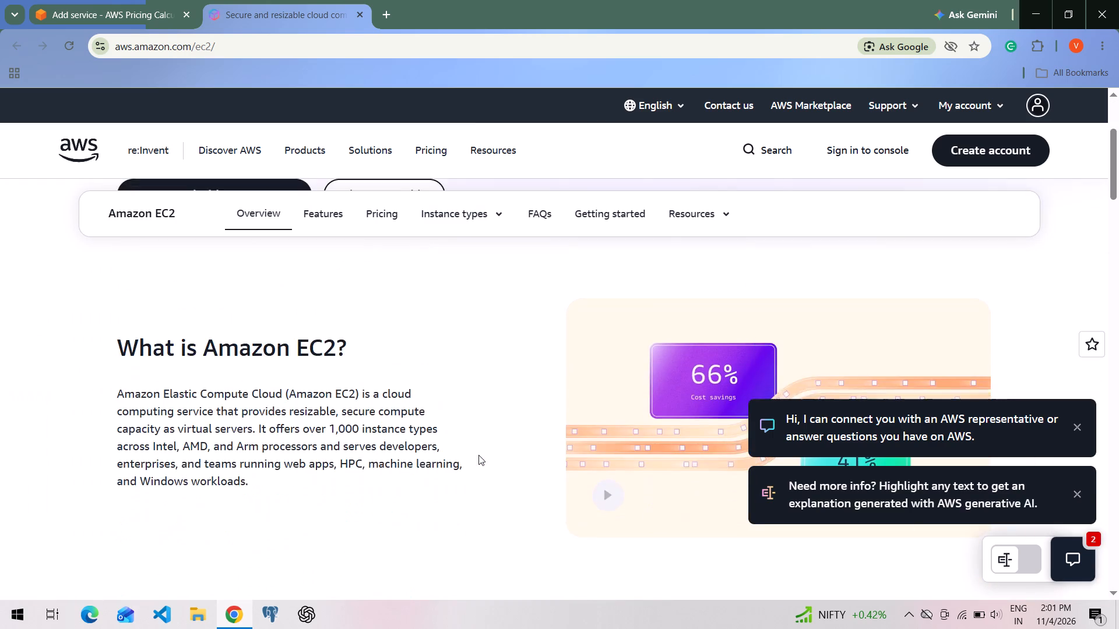
scroll(478, 455, "down", 3)
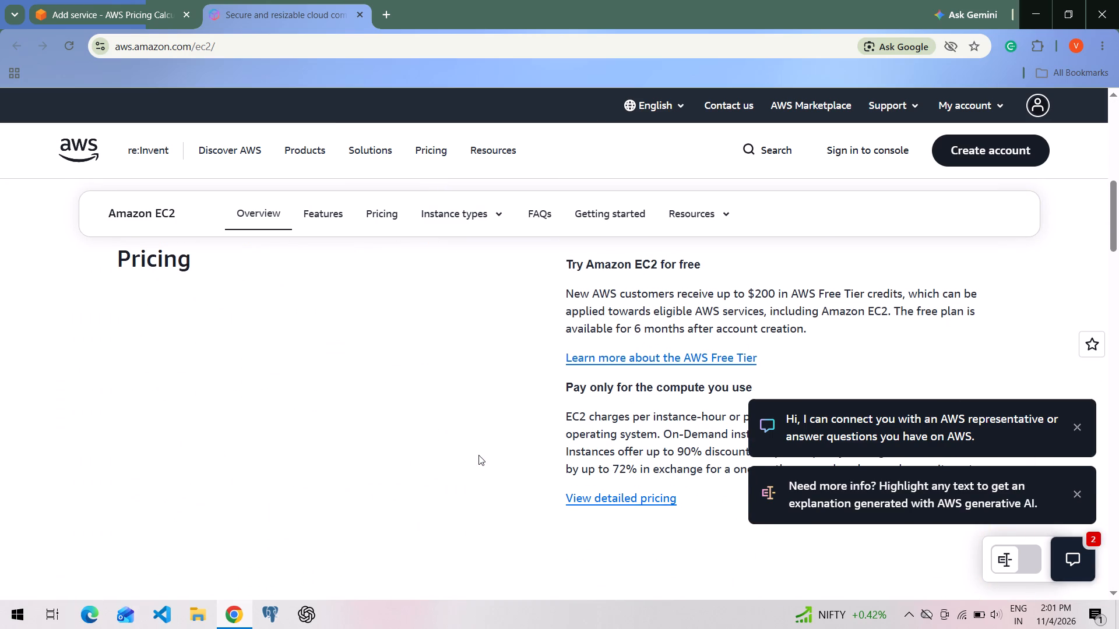
scroll(478, 455, "up", 2)
scroll(478, 455, "down", 1)
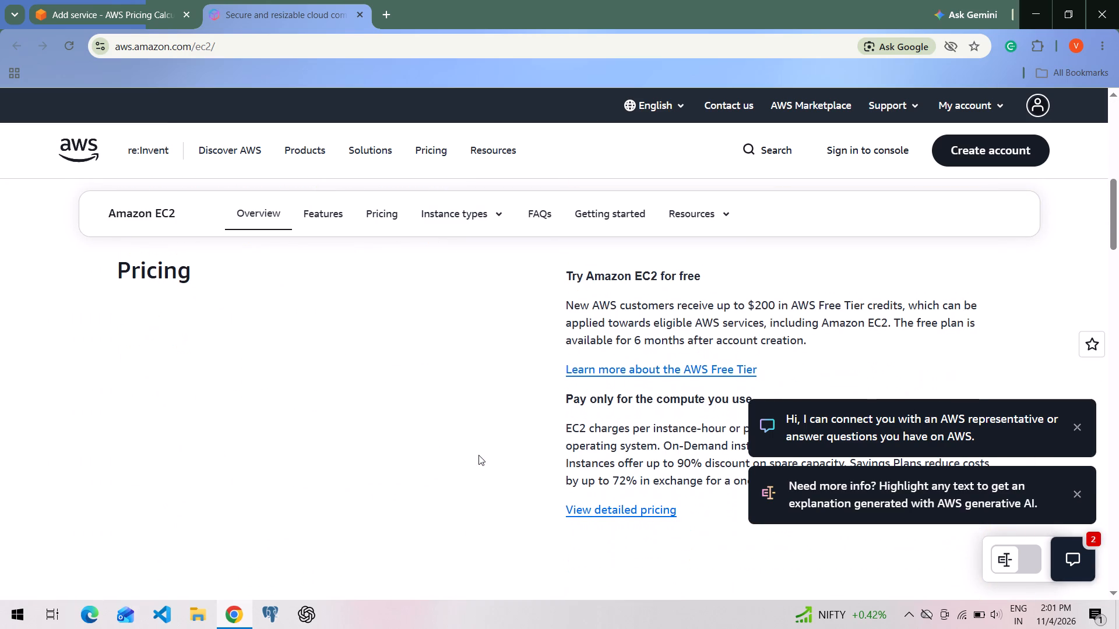
scroll(478, 455, "down", 3)
scroll(478, 455, "up", 10)
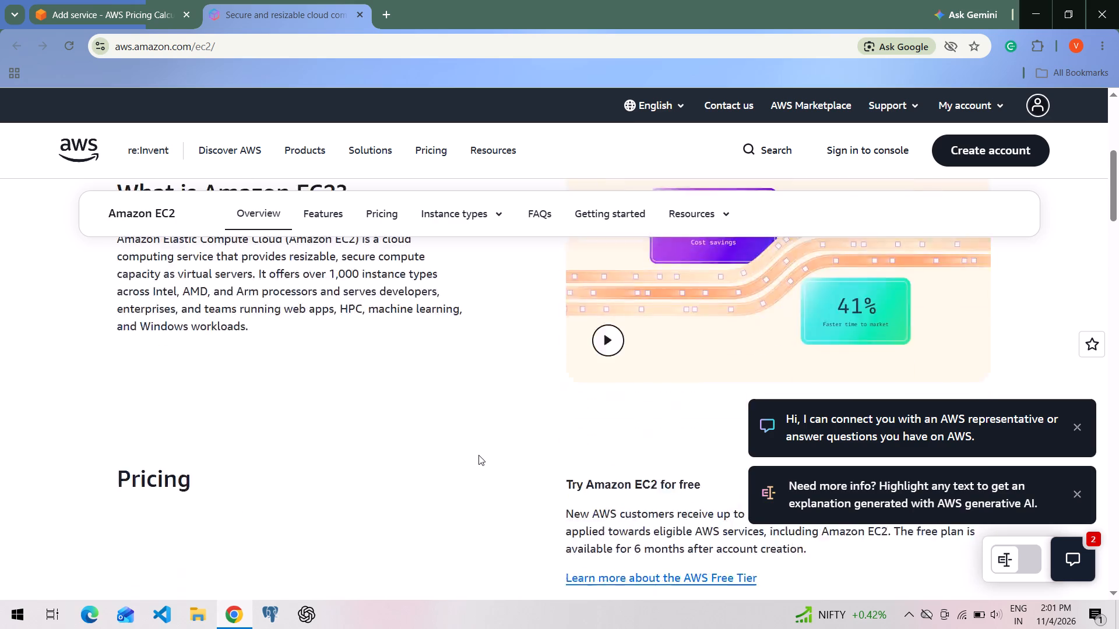
left_click(20, 45)
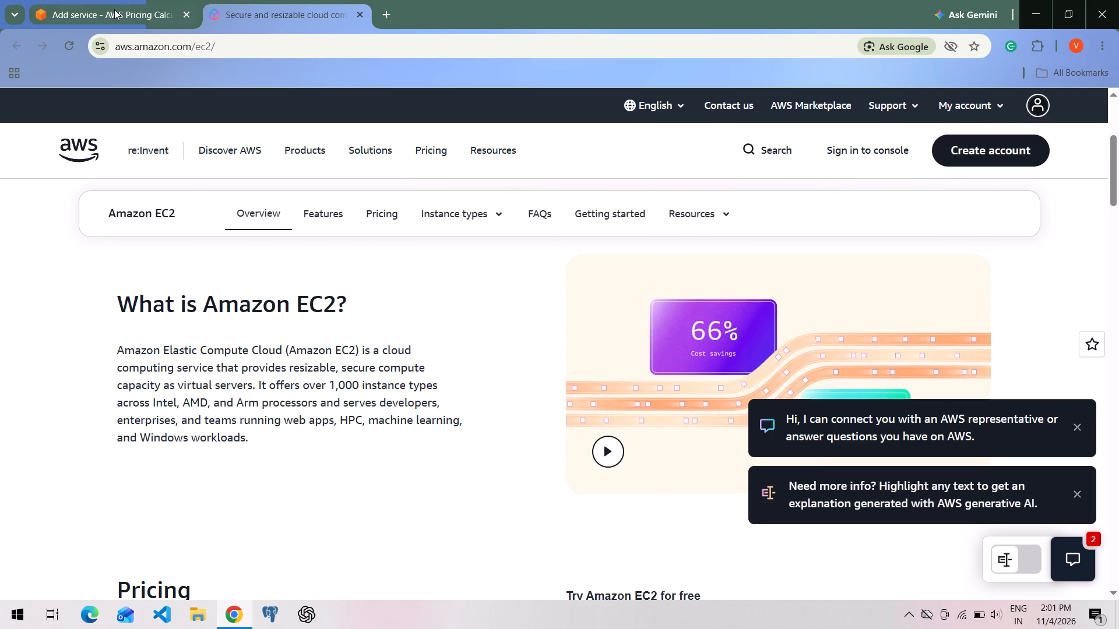
Return to the pricing calculator's service list and start configuring Amazon EC2 for the estimate.
left_click(114, 9)
left_click(406, 459)
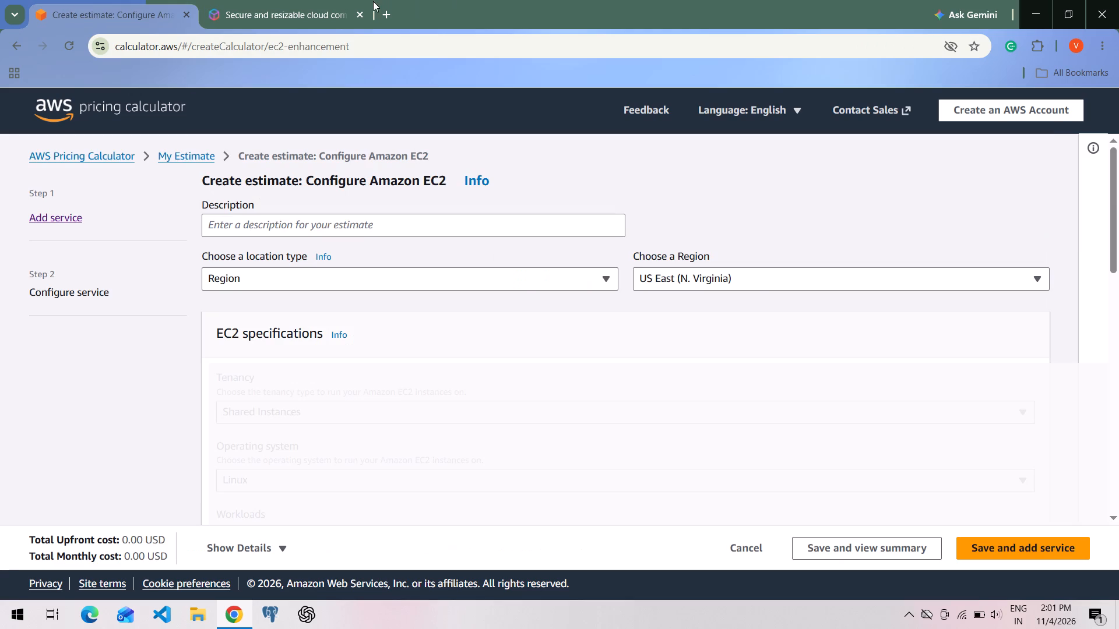
Close the Amazon EC2 product page, keeping the pricing calculator open.
left_click(361, 19)
Examine the EC2 specifications, including workloads, number of instances, instance filters and the table of available instance types.
scroll(449, 241, "down", 1)
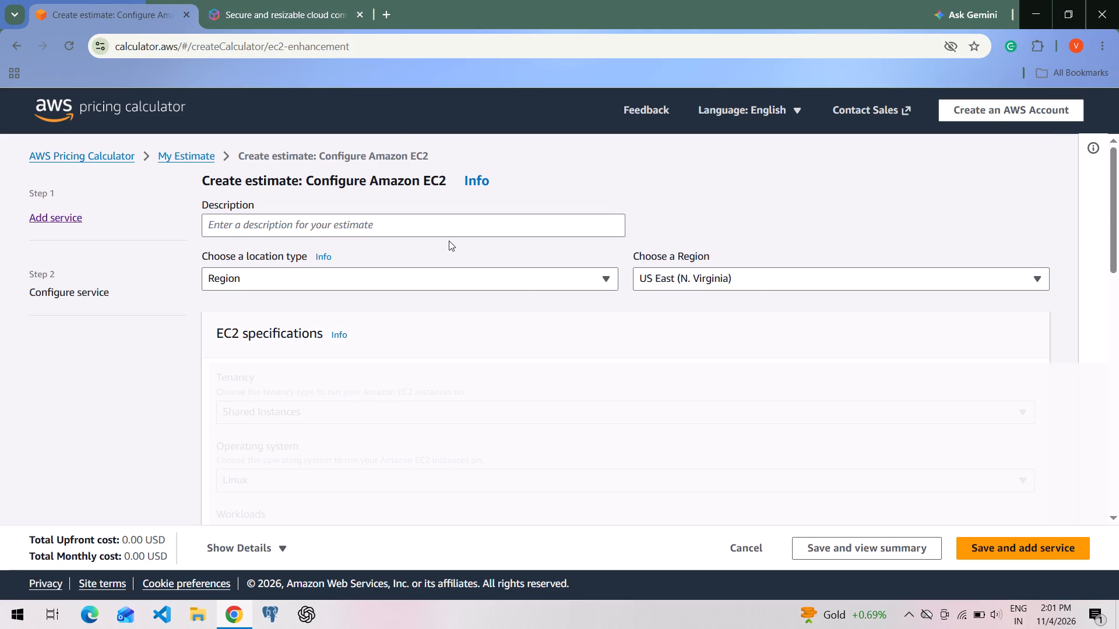
scroll(449, 241, "down", 1)
scroll(449, 280, "up", 2)
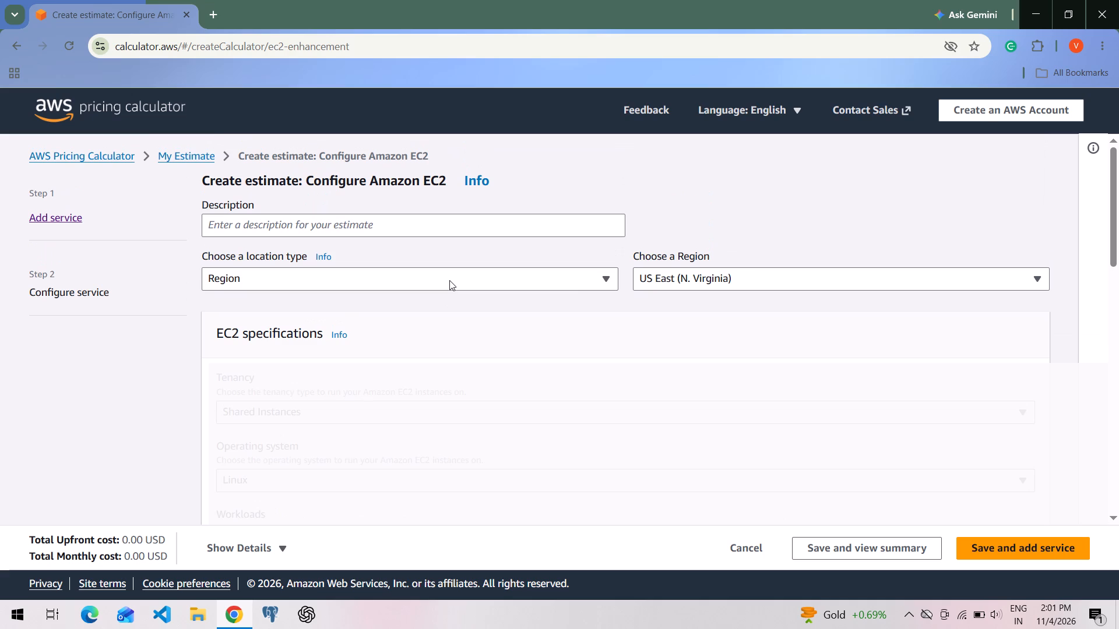
scroll(205, 431, "down", 5)
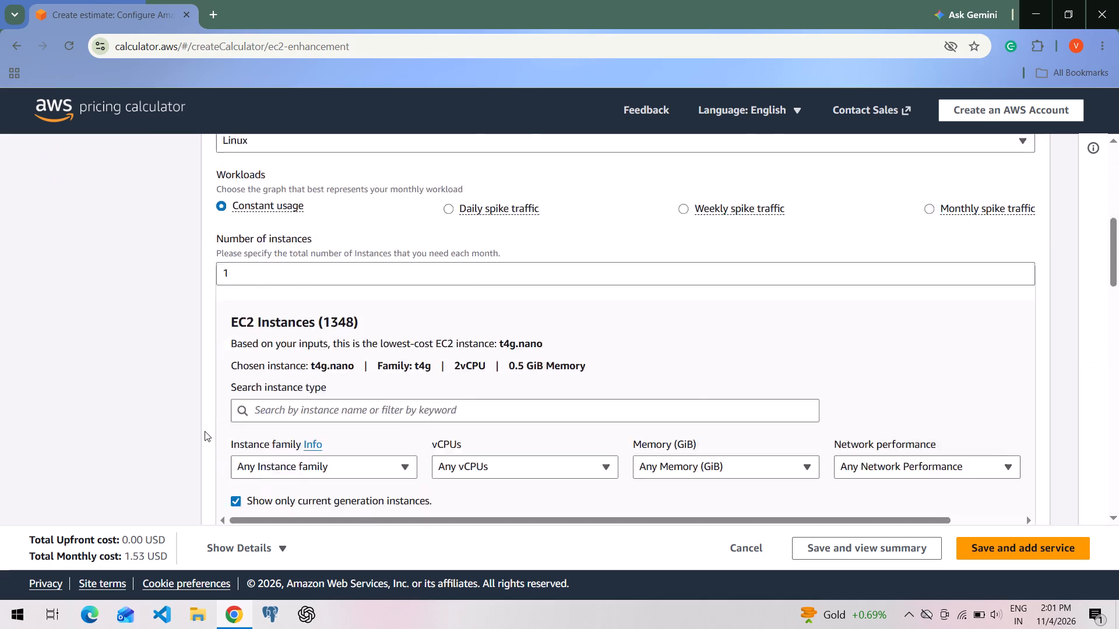
scroll(205, 431, "down", 4)
scroll(205, 431, "up", 4)
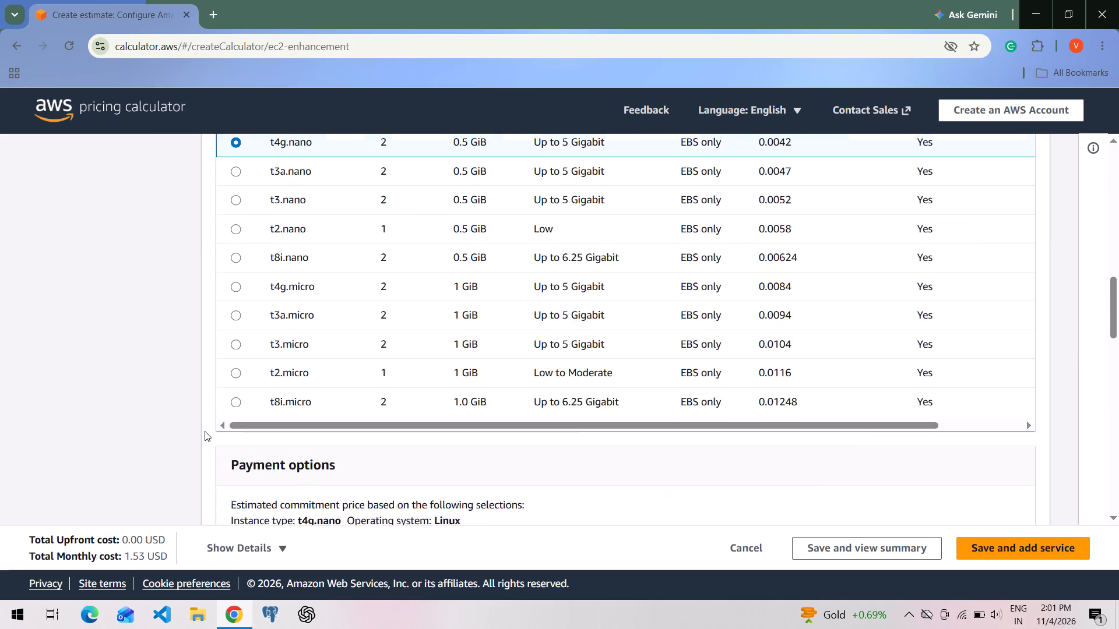
scroll(205, 431, "up", 4)
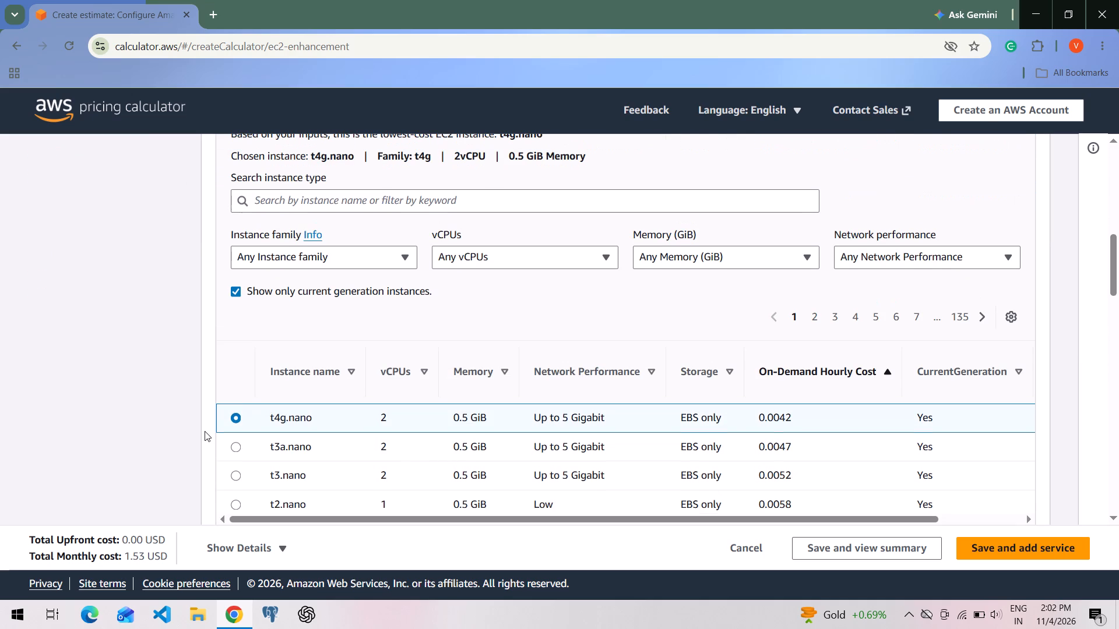
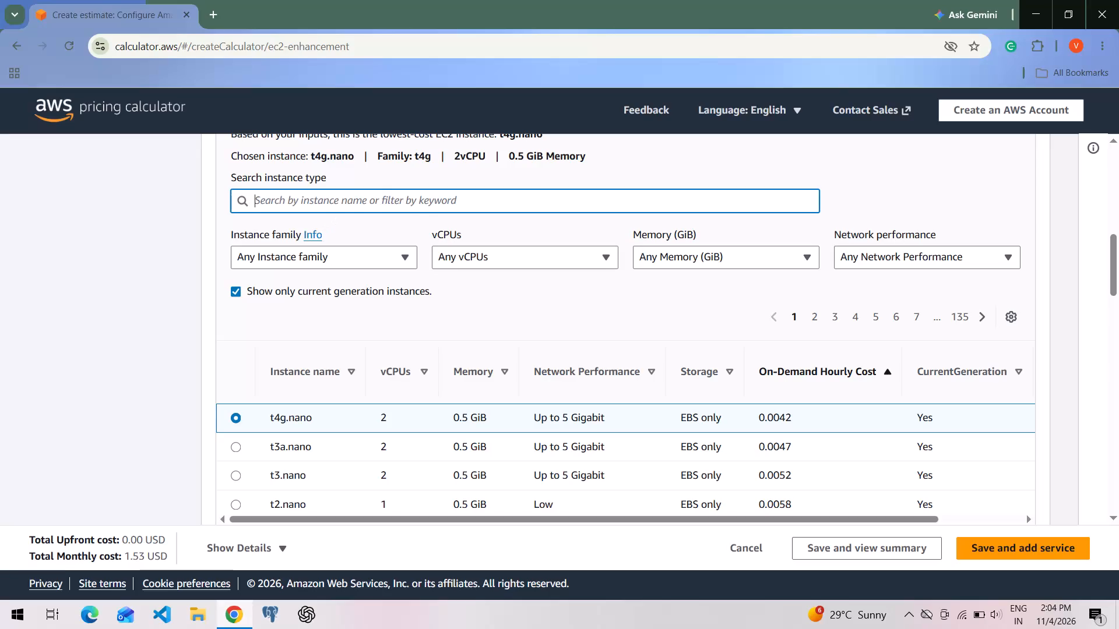
Filter the EC2 instance types to those with 4 vCPUs.
key("1")
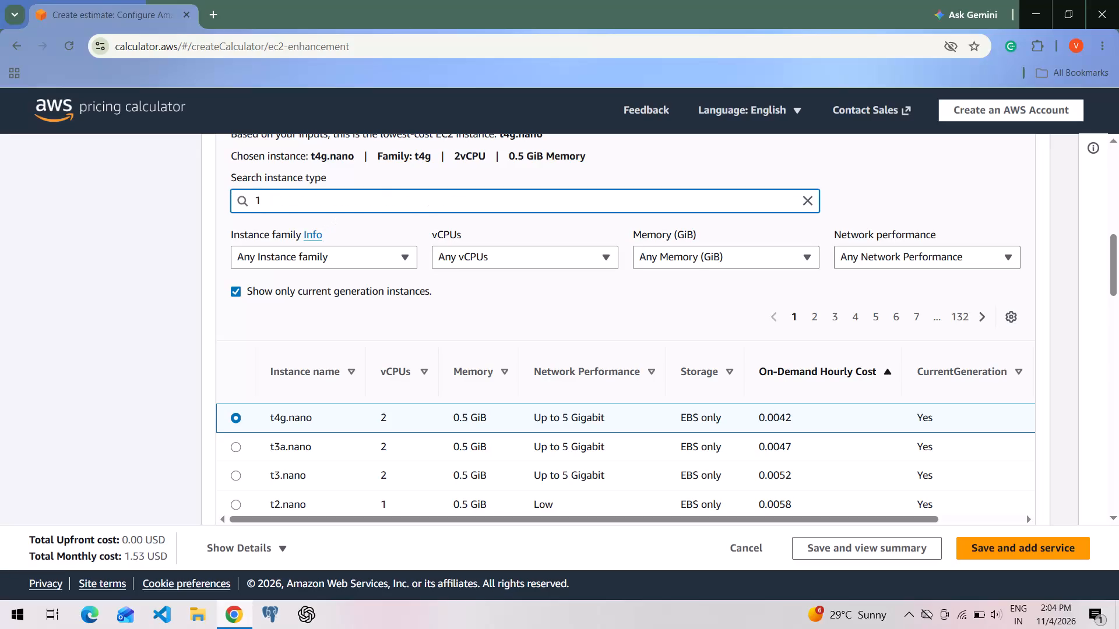
key("BackSpace")
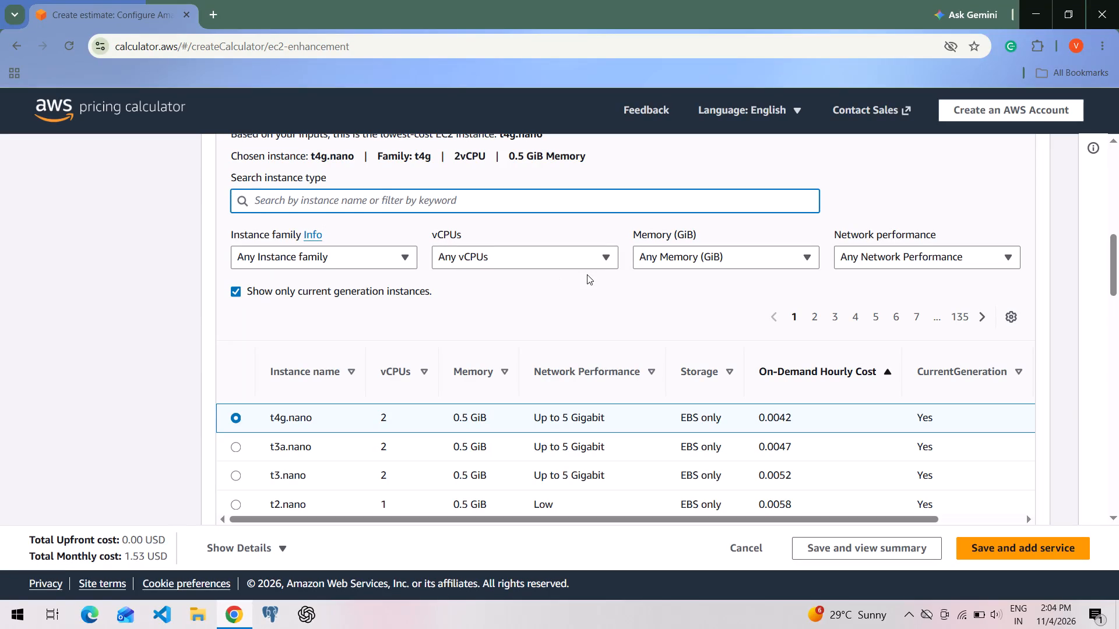
left_click(599, 262)
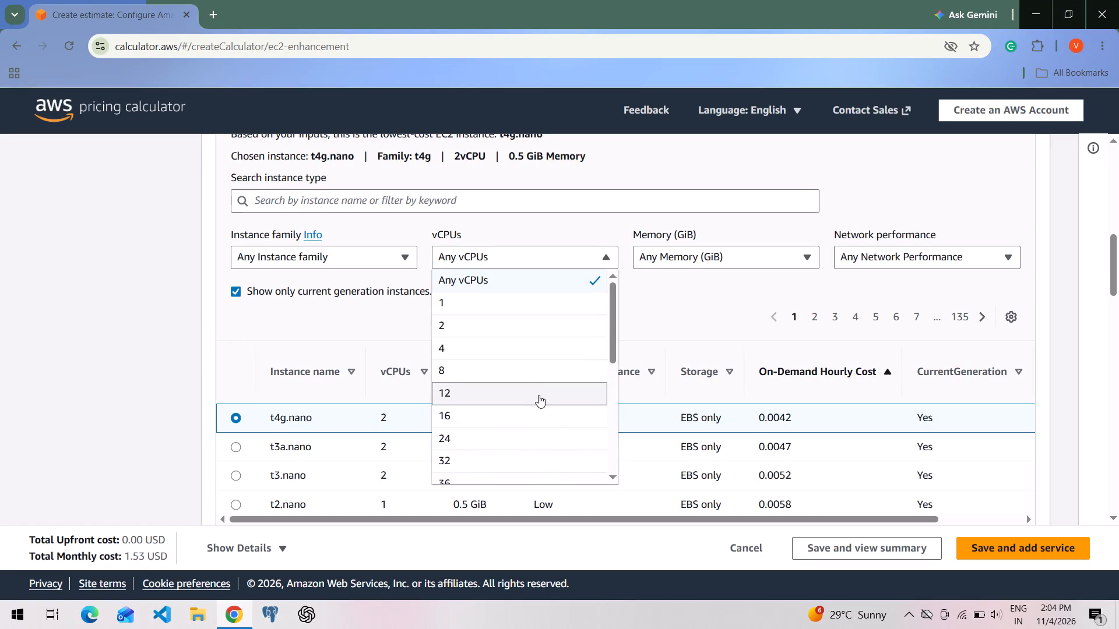
left_click(505, 341)
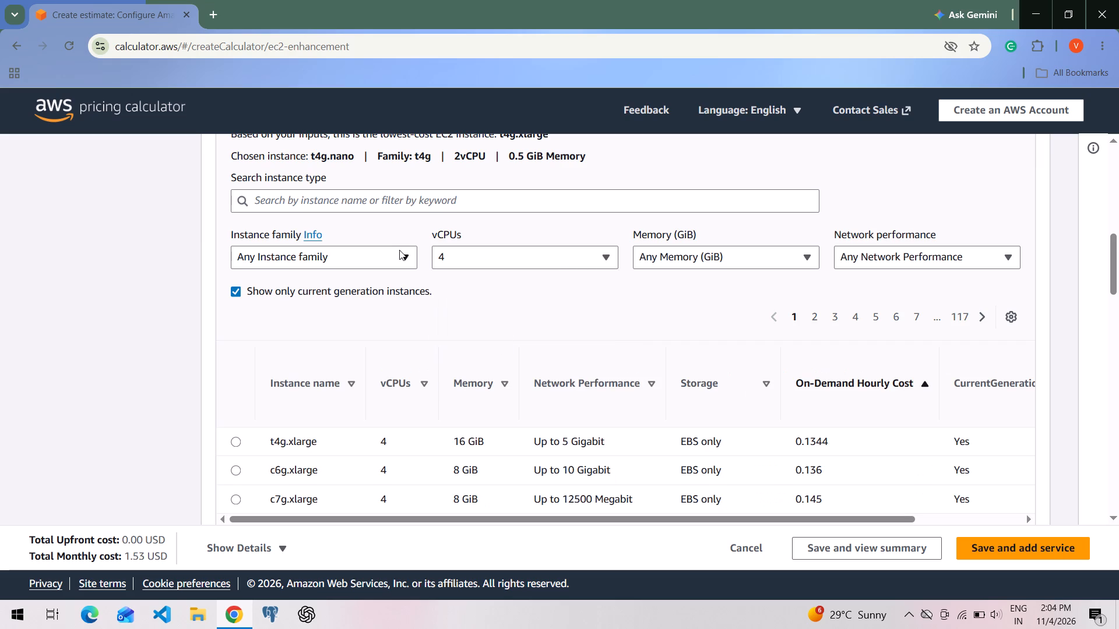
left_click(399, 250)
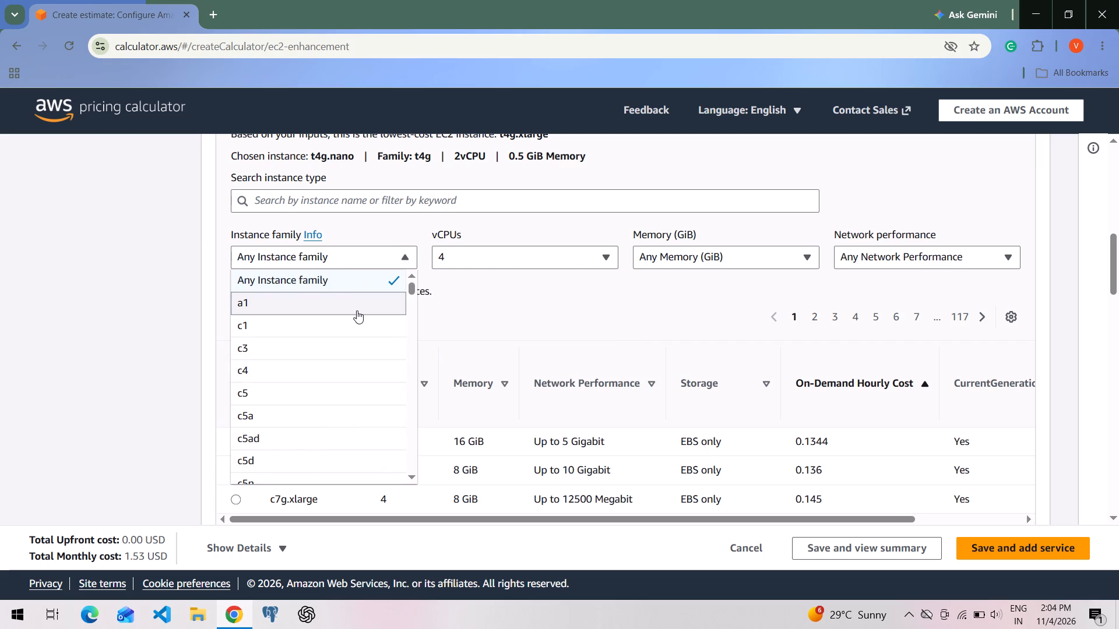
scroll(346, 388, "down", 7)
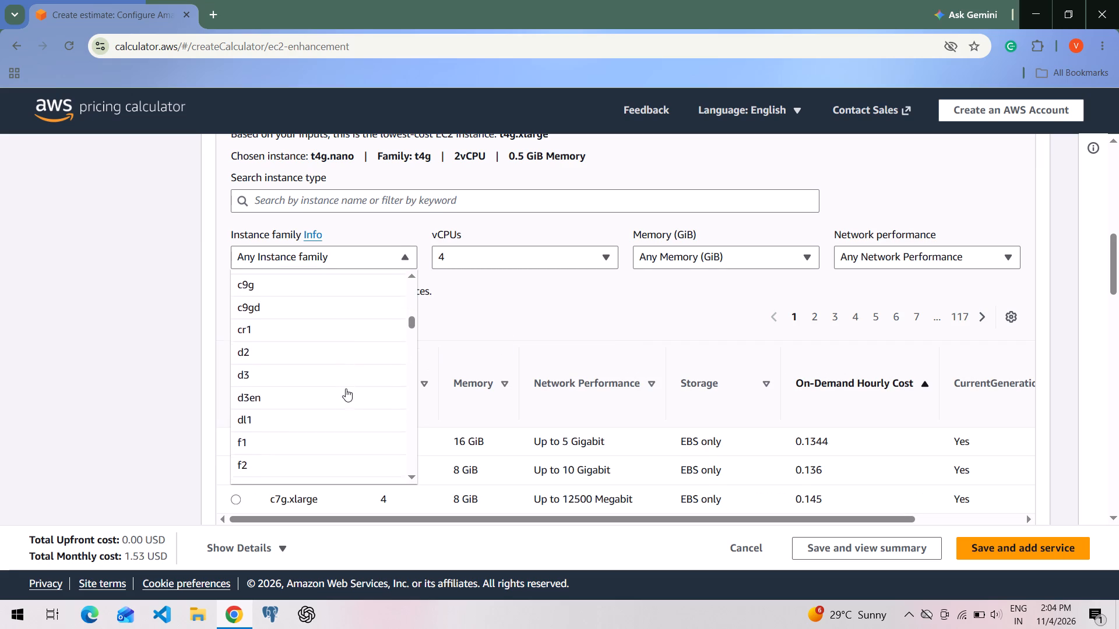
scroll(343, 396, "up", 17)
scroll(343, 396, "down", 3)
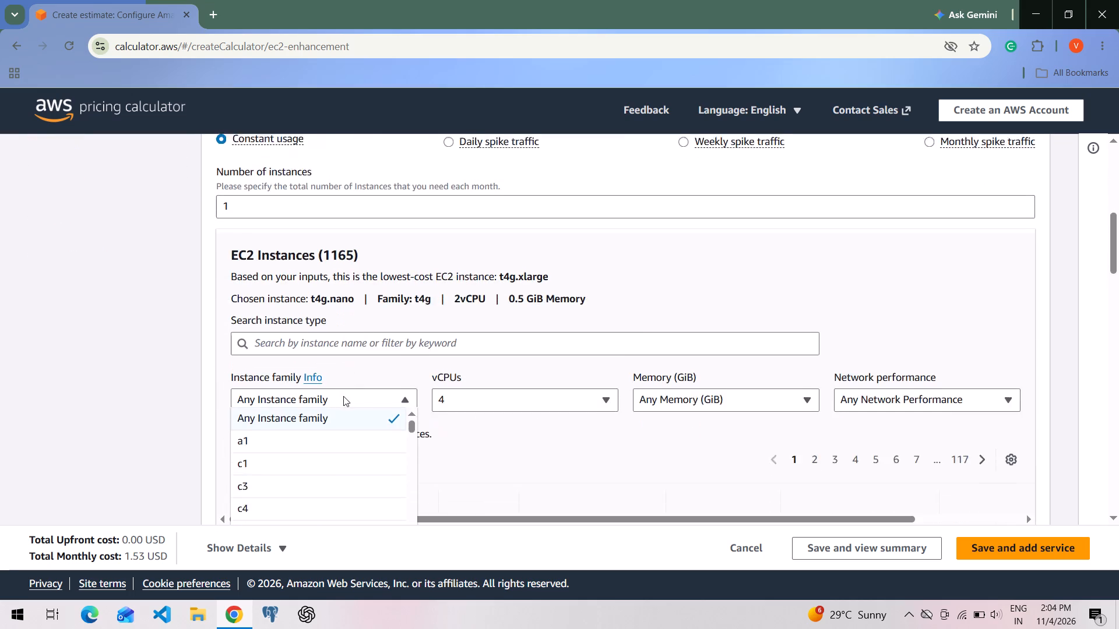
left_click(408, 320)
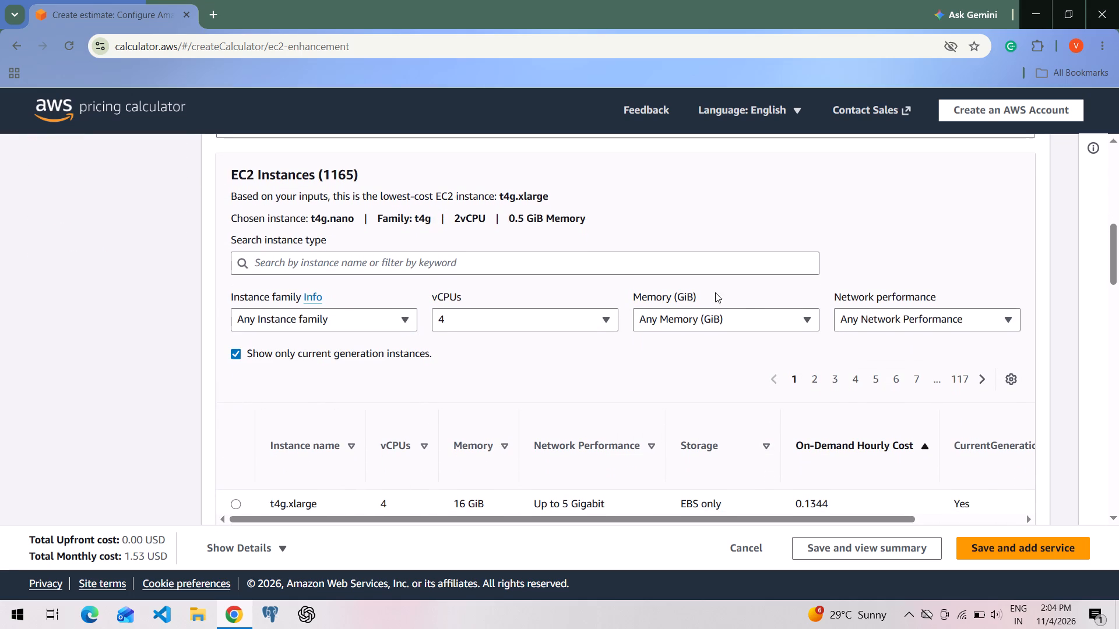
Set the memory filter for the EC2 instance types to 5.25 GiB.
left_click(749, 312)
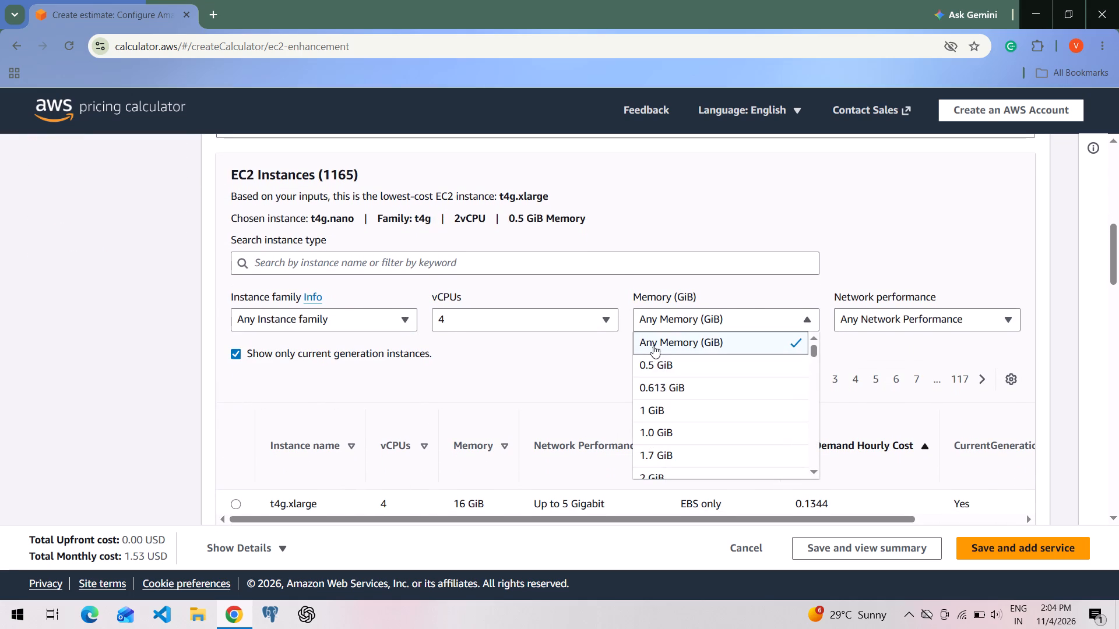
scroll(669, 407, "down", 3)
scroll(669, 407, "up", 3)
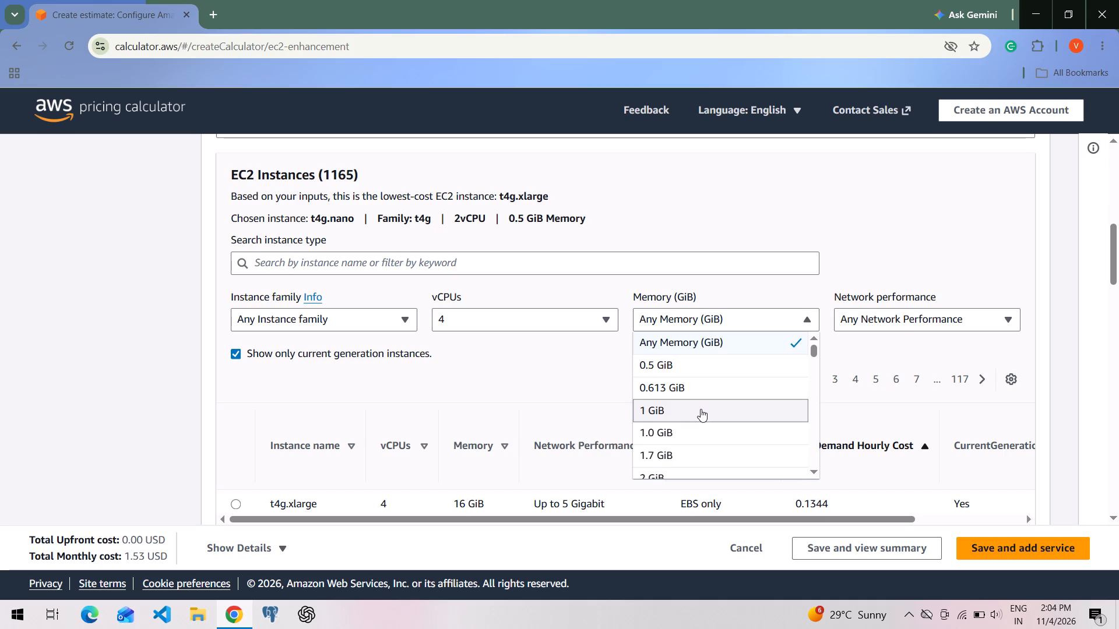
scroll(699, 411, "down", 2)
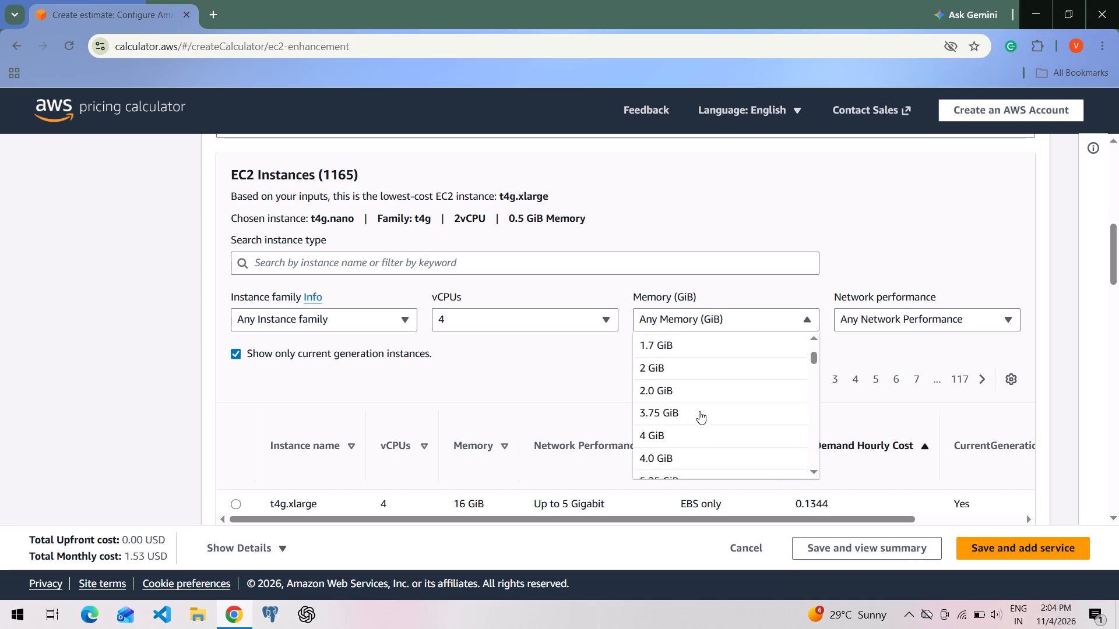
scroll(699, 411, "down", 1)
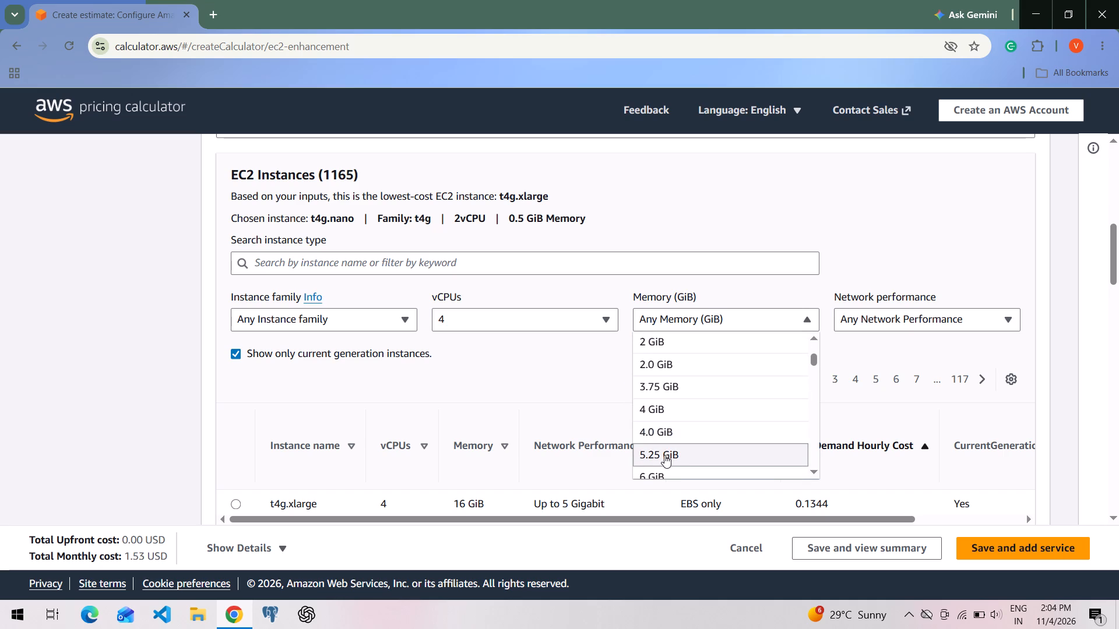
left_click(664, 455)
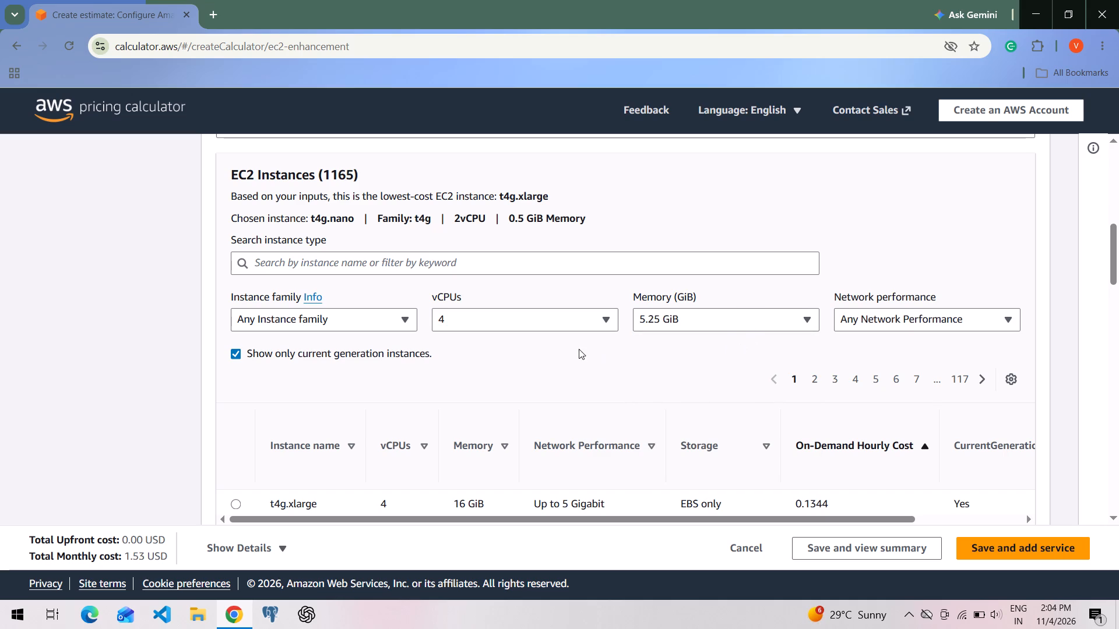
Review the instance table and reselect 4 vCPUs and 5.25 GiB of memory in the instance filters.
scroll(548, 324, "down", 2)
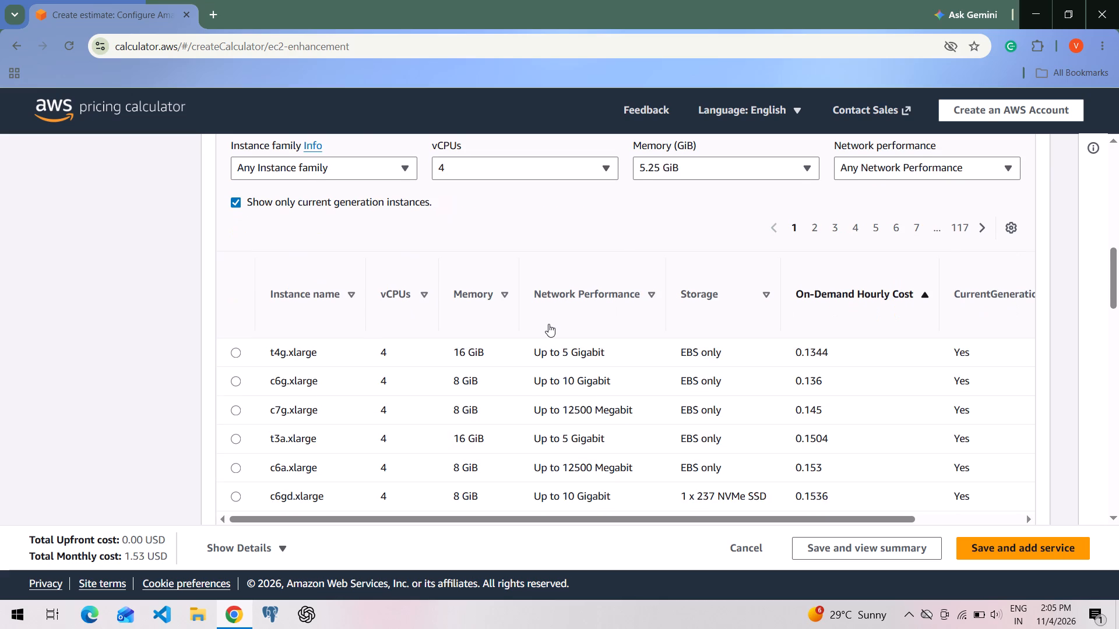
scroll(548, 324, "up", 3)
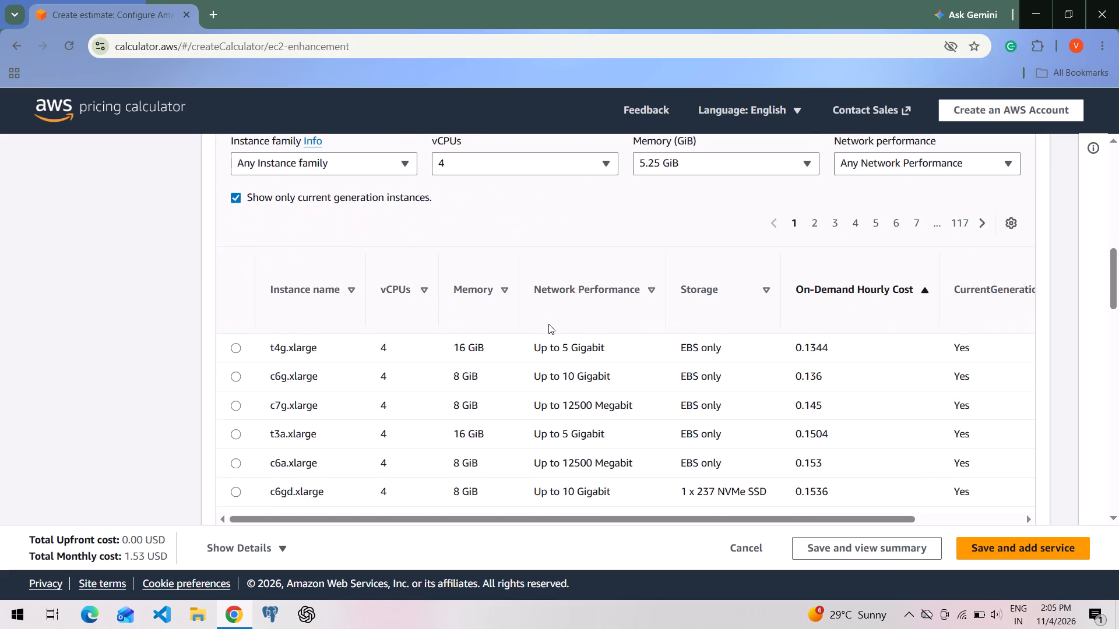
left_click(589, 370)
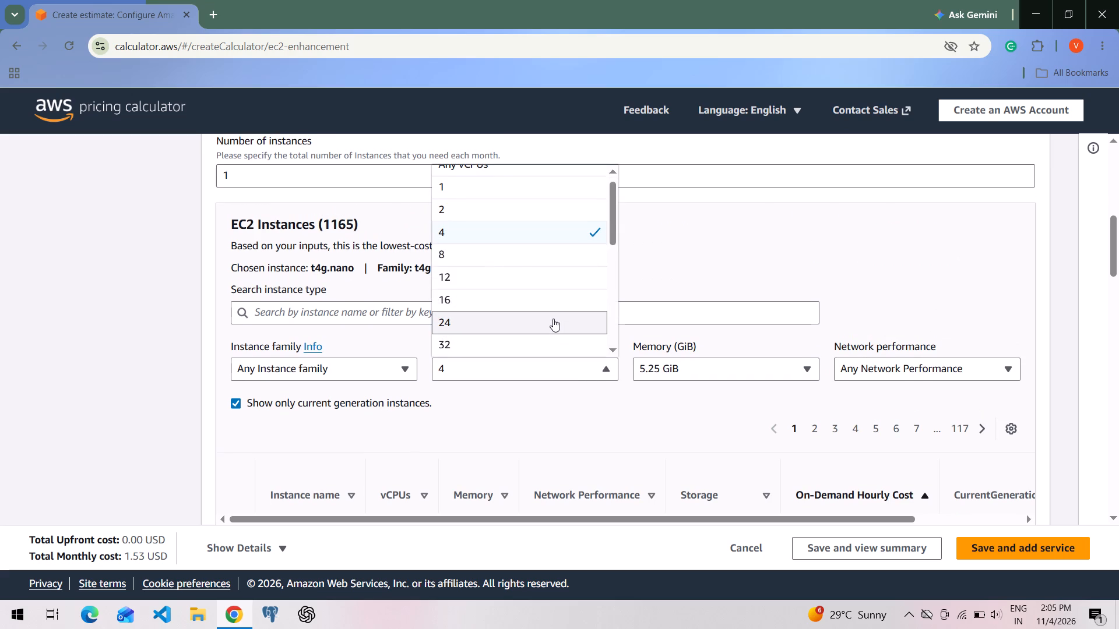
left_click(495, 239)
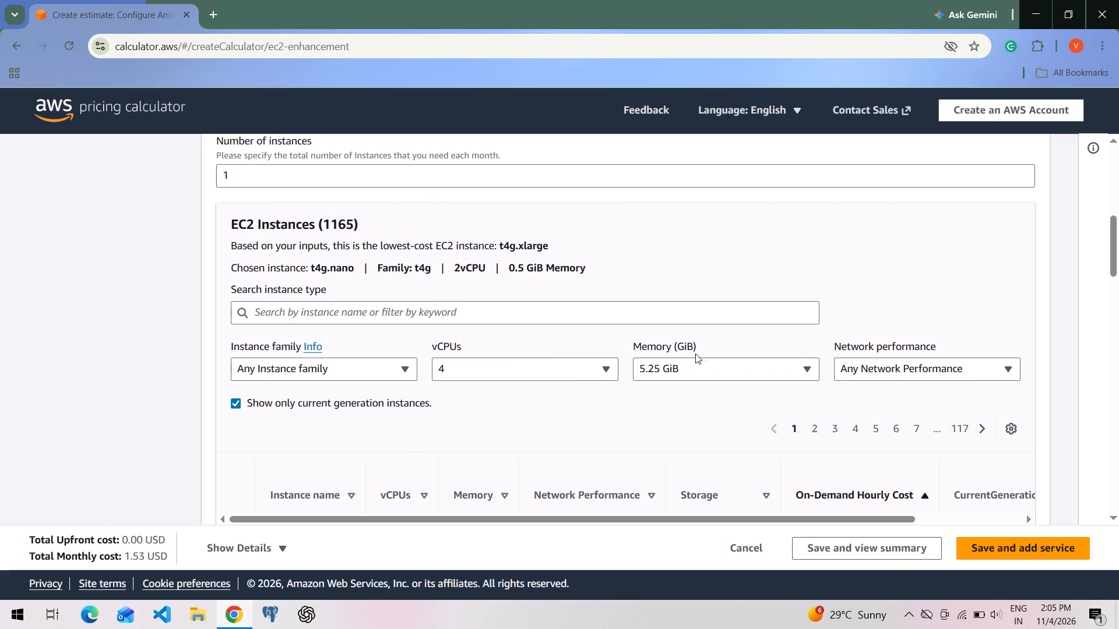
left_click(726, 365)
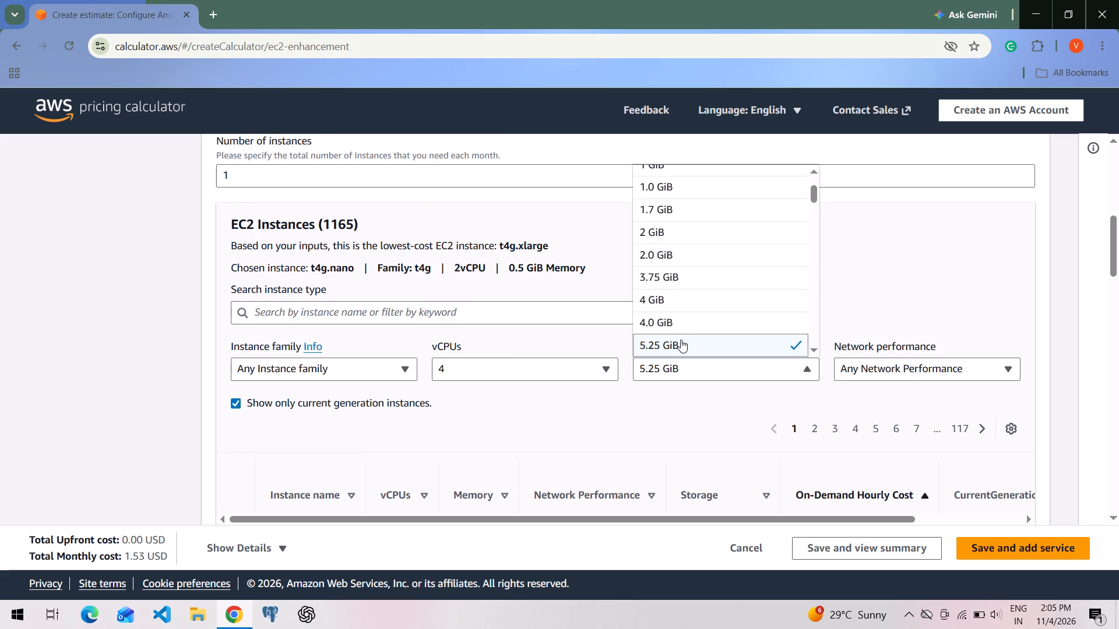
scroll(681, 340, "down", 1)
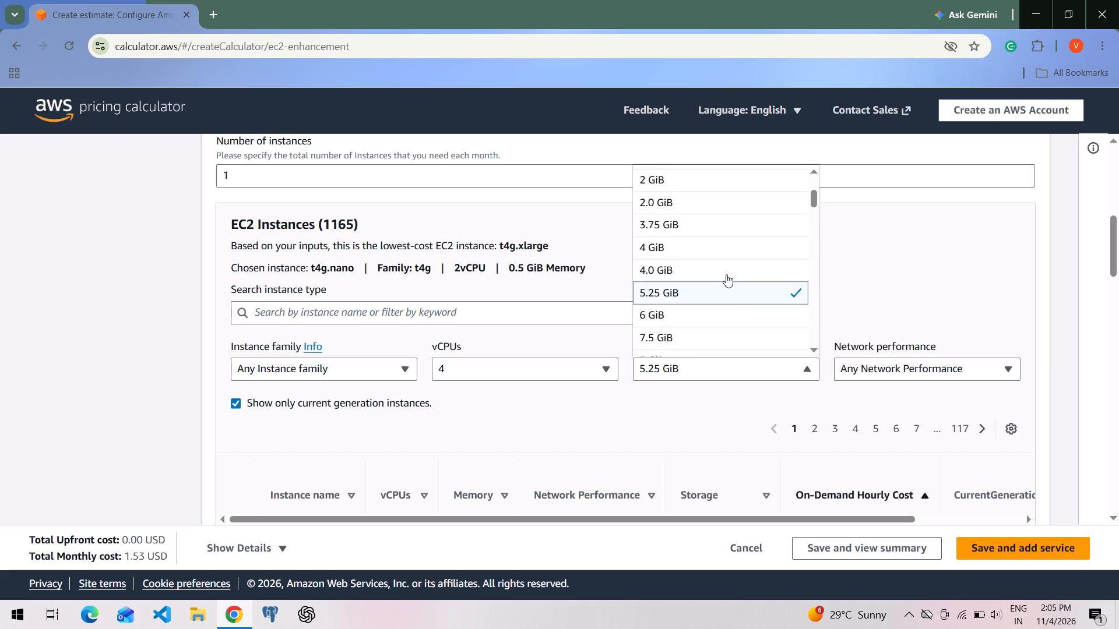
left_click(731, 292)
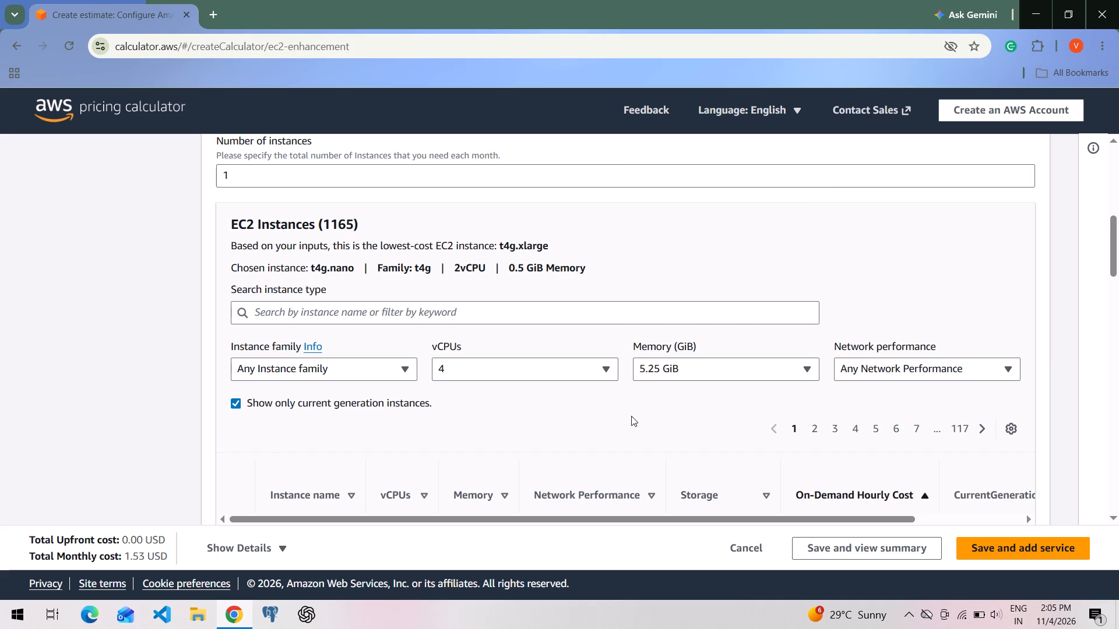
Set the memory filter for the EC2 instance types to 21 GiB.
left_click(708, 367)
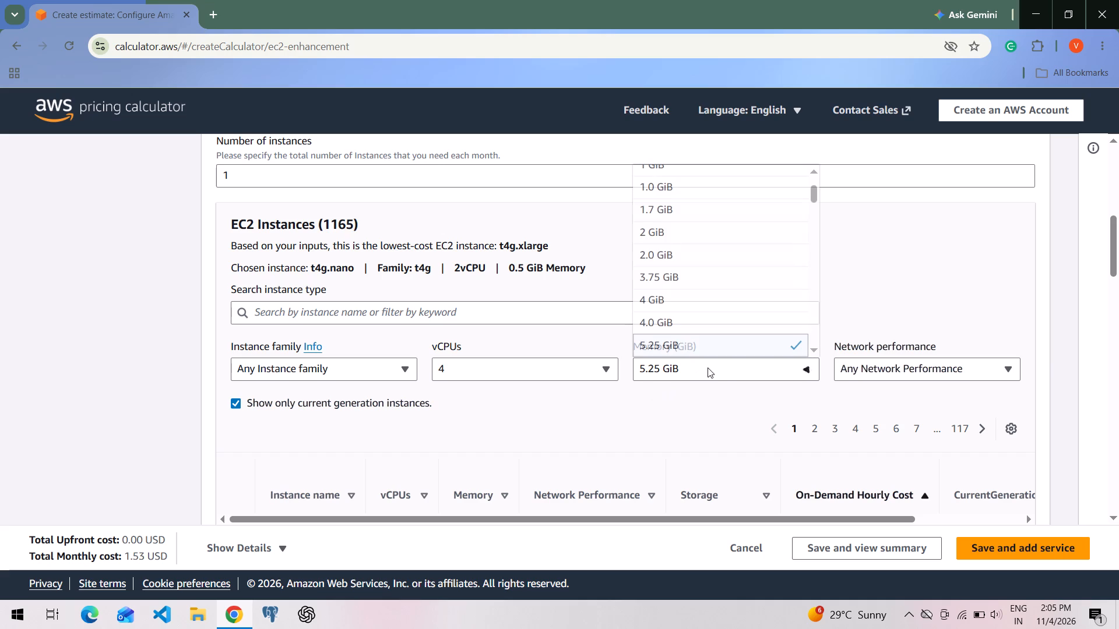
scroll(708, 320, "down", 2)
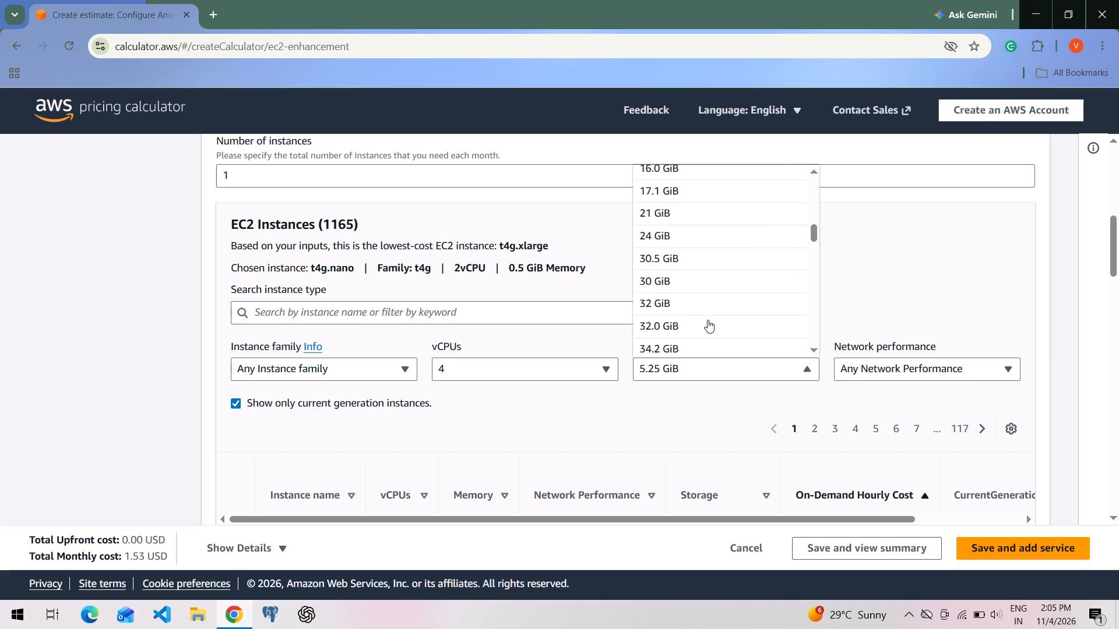
scroll(708, 320, "up", 2)
left_click(667, 311)
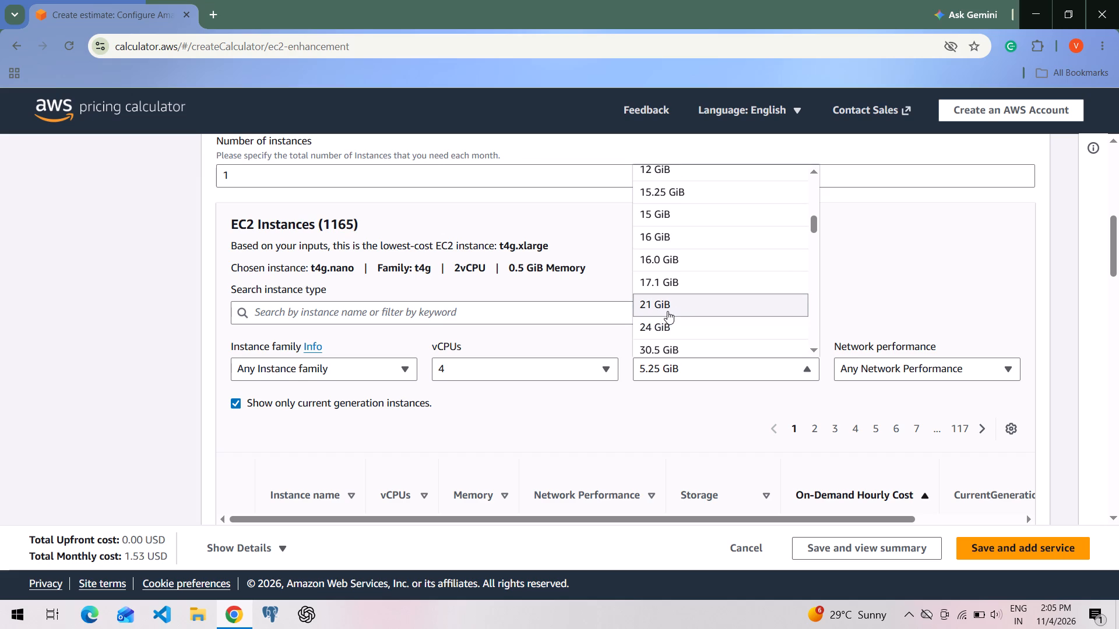
Examine the filtered instance table, comparing memory, network performance, storage, on-demand hourly cost and potential savings.
scroll(617, 425, "down", 1)
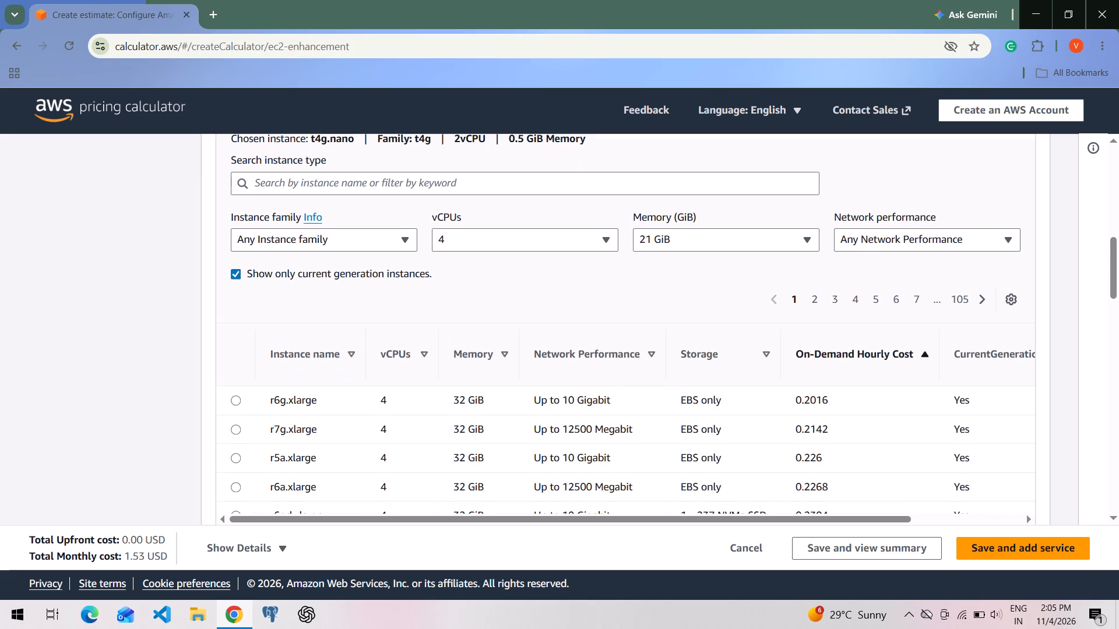
scroll(648, 319, "down", 1)
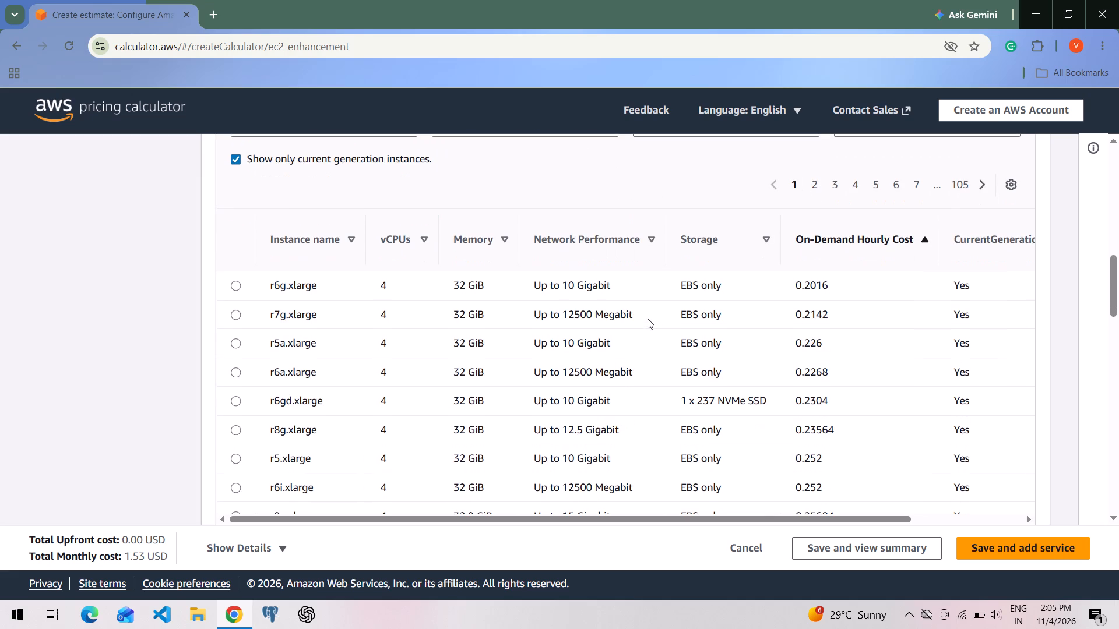
scroll(648, 319, "up", 1)
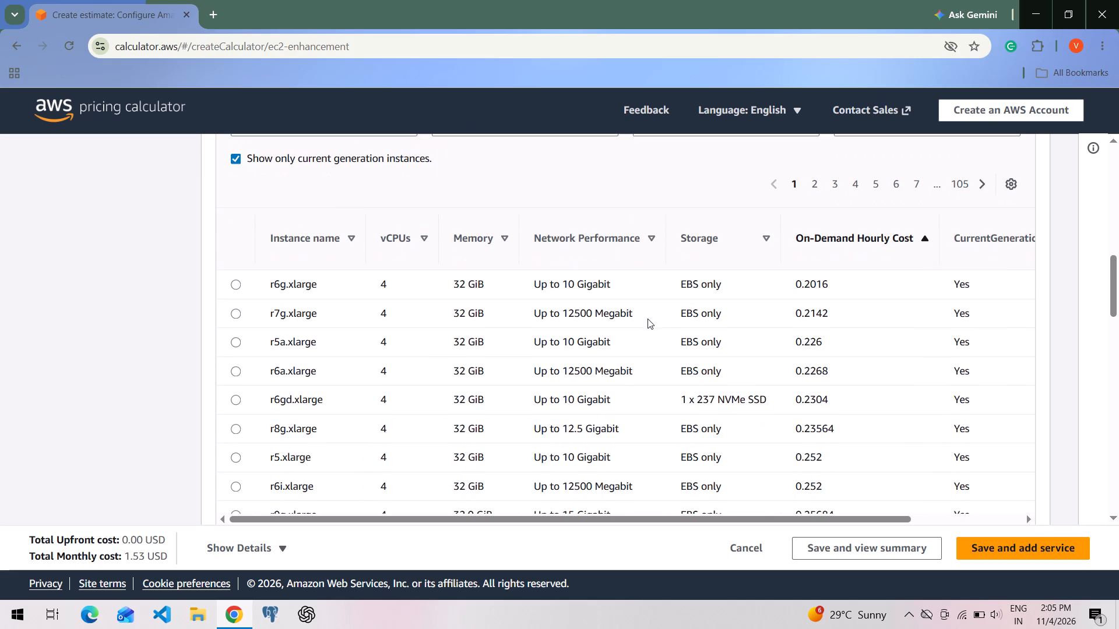
scroll(648, 319, "up", 1)
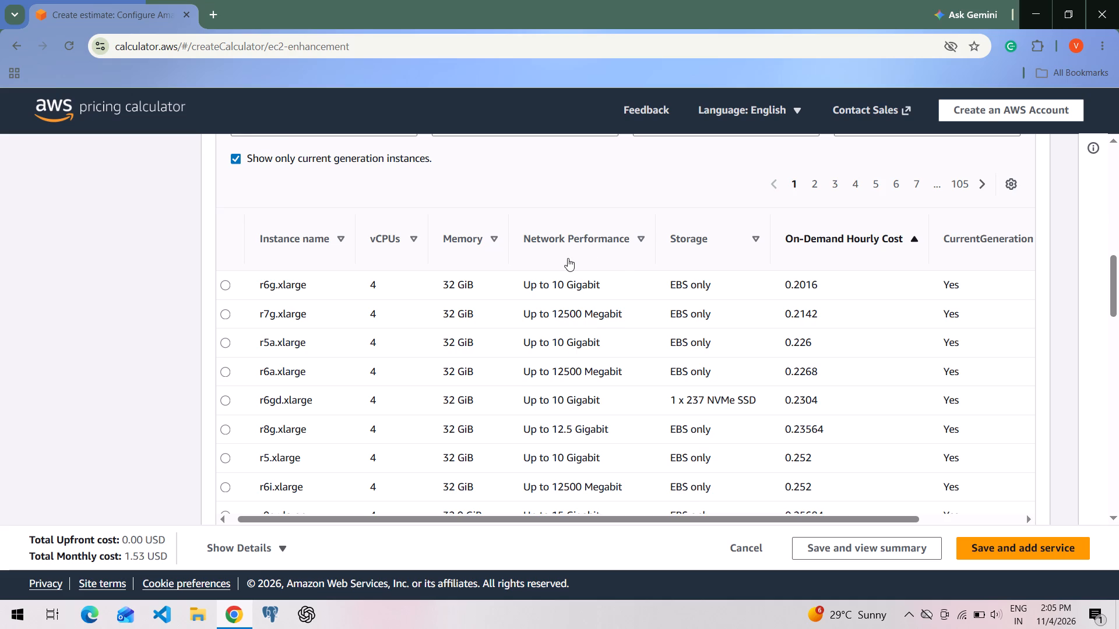
scroll(568, 258, "up", 1)
scroll(568, 258, "down", 1)
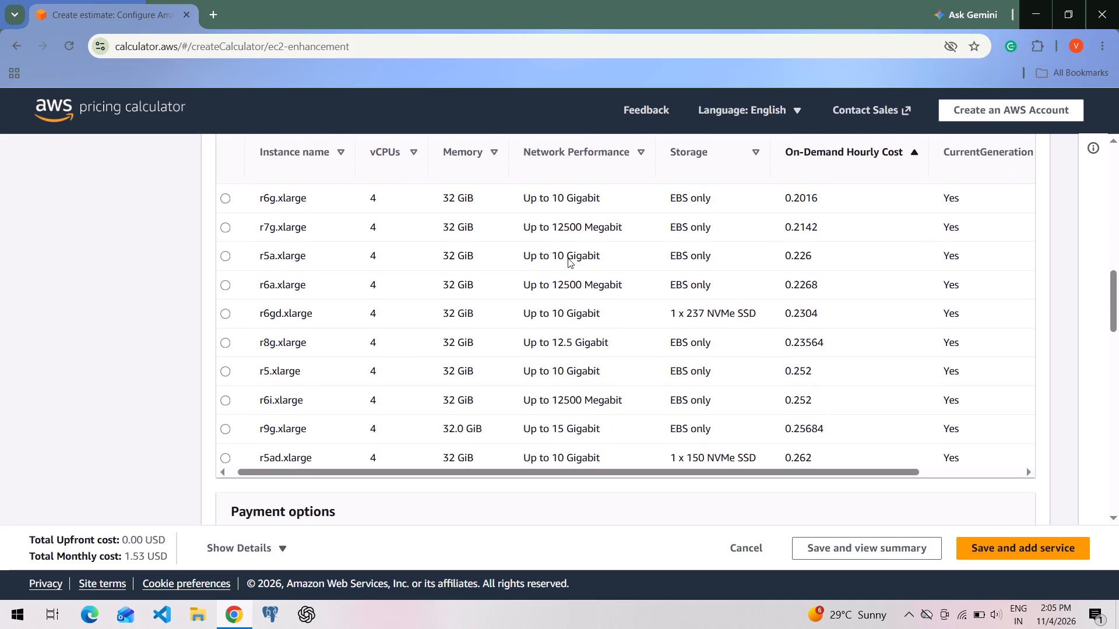
scroll(568, 258, "down", 1)
scroll(542, 335, "up", 1)
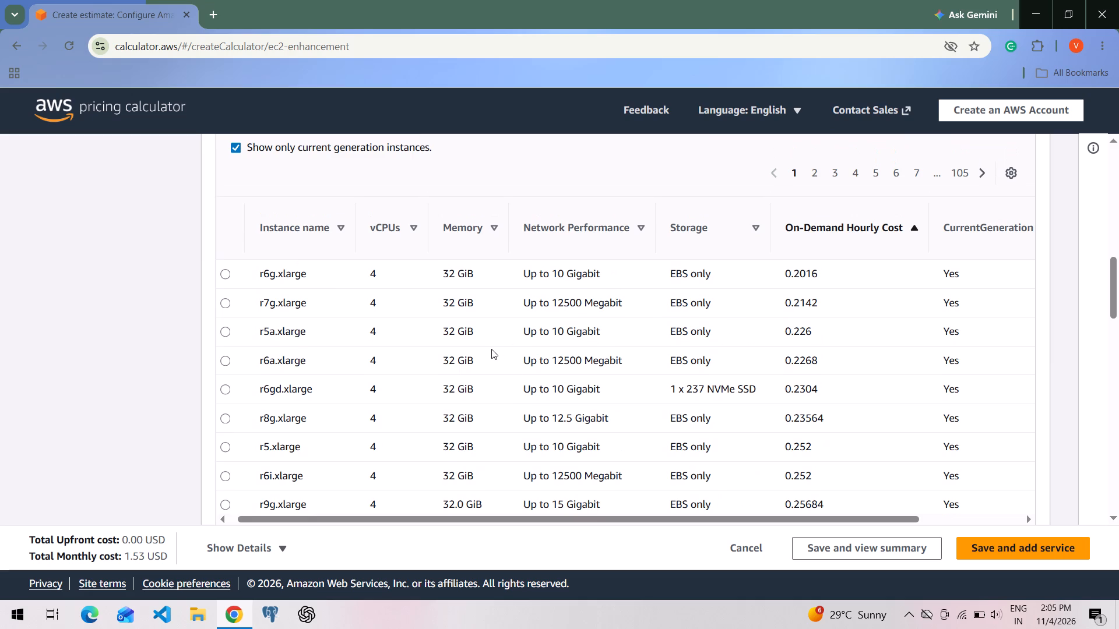
scroll(645, 361, "left", 2)
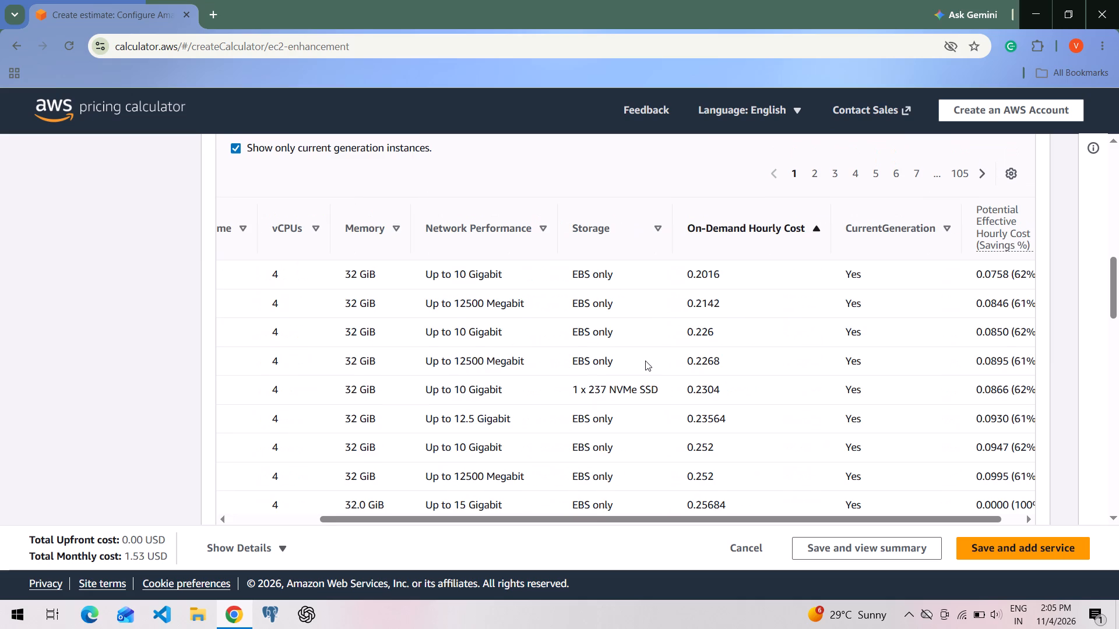
scroll(645, 361, "right", 2)
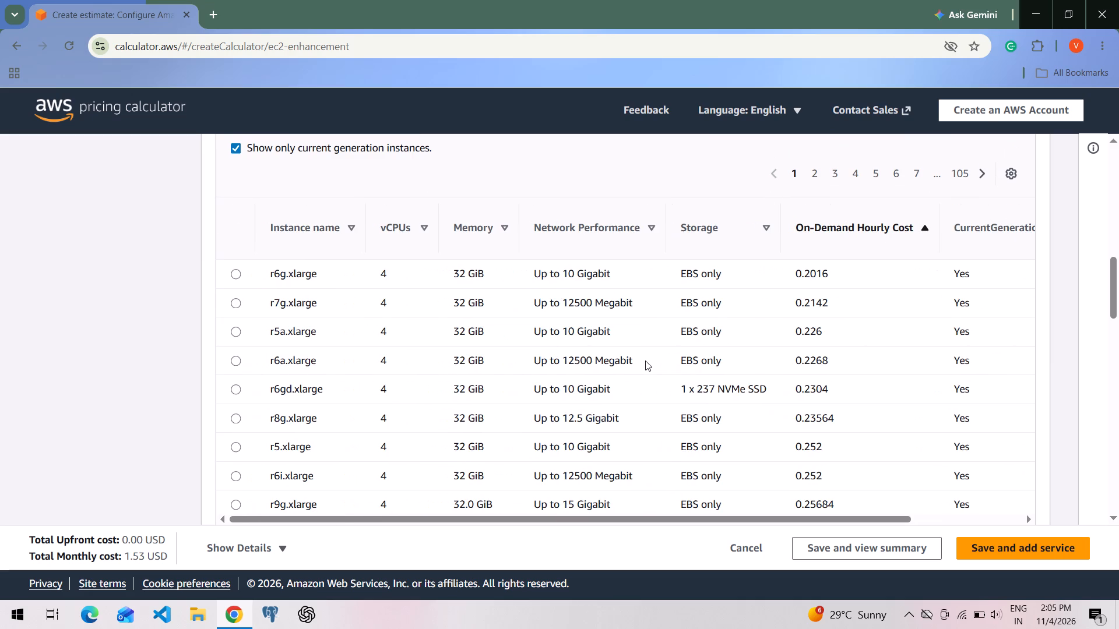
scroll(645, 361, "right", 1)
scroll(645, 361, "down", 1)
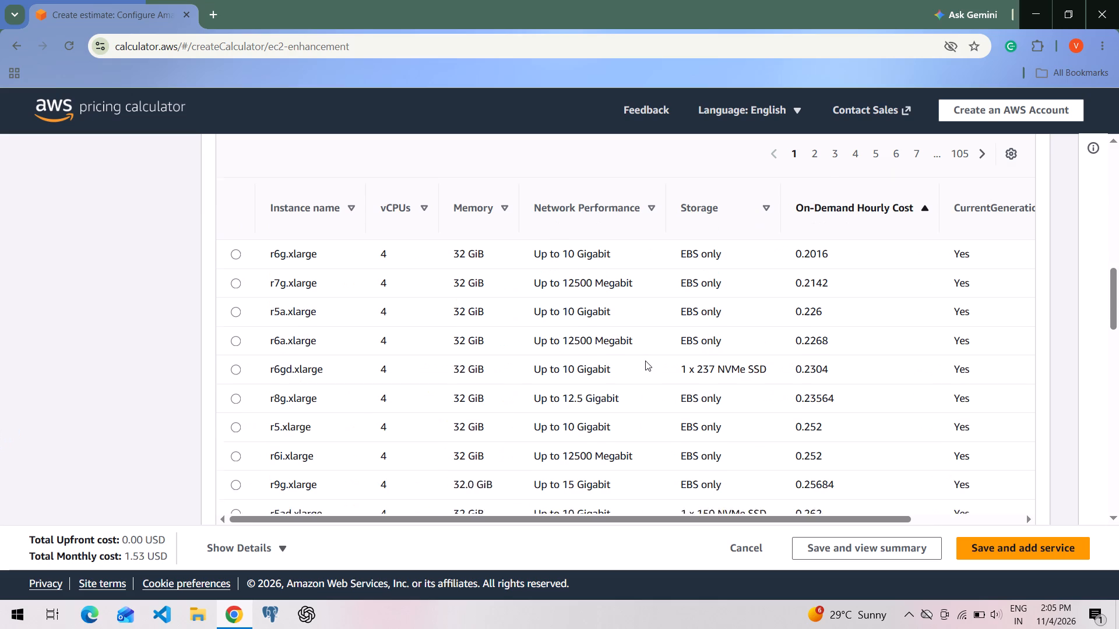
scroll(645, 361, "down", 1)
scroll(635, 437, "up", 3)
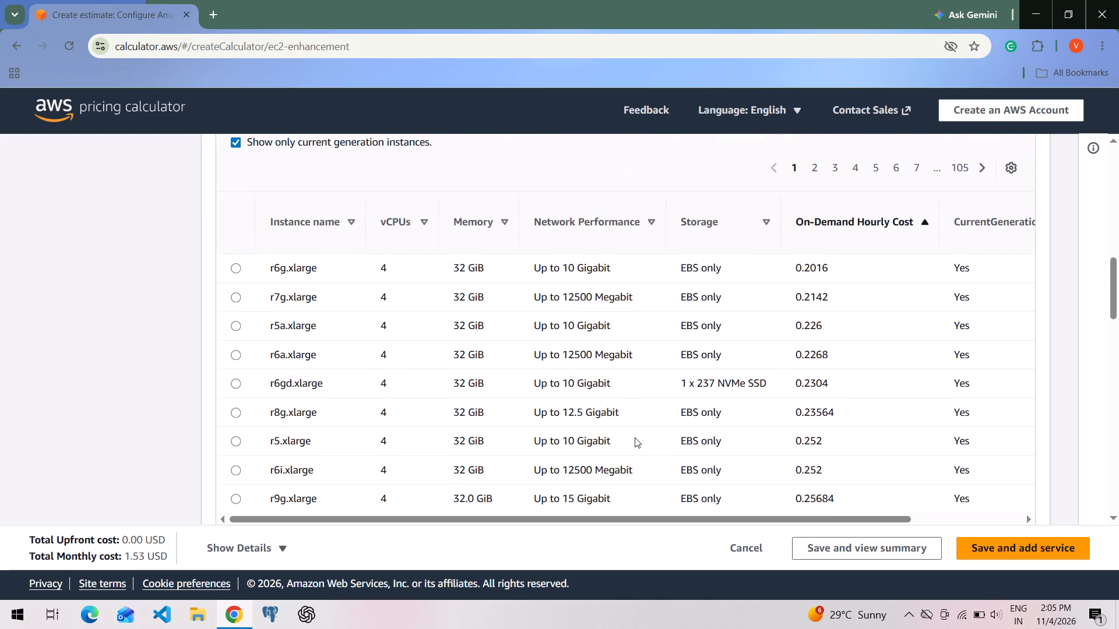
scroll(635, 437, "left", 4)
scroll(635, 437, "right", 4)
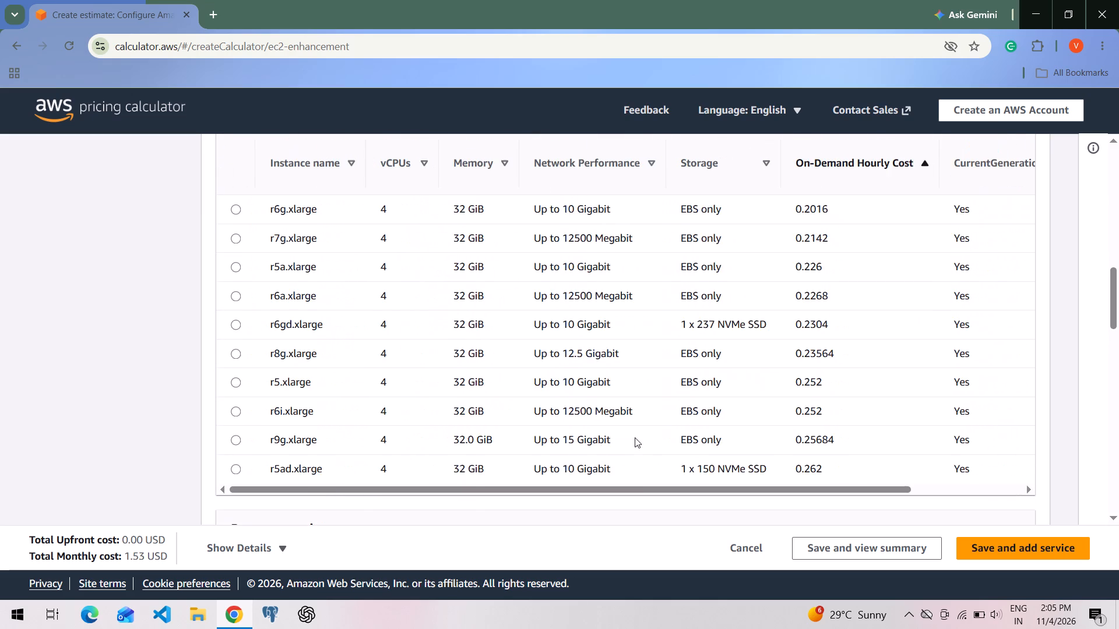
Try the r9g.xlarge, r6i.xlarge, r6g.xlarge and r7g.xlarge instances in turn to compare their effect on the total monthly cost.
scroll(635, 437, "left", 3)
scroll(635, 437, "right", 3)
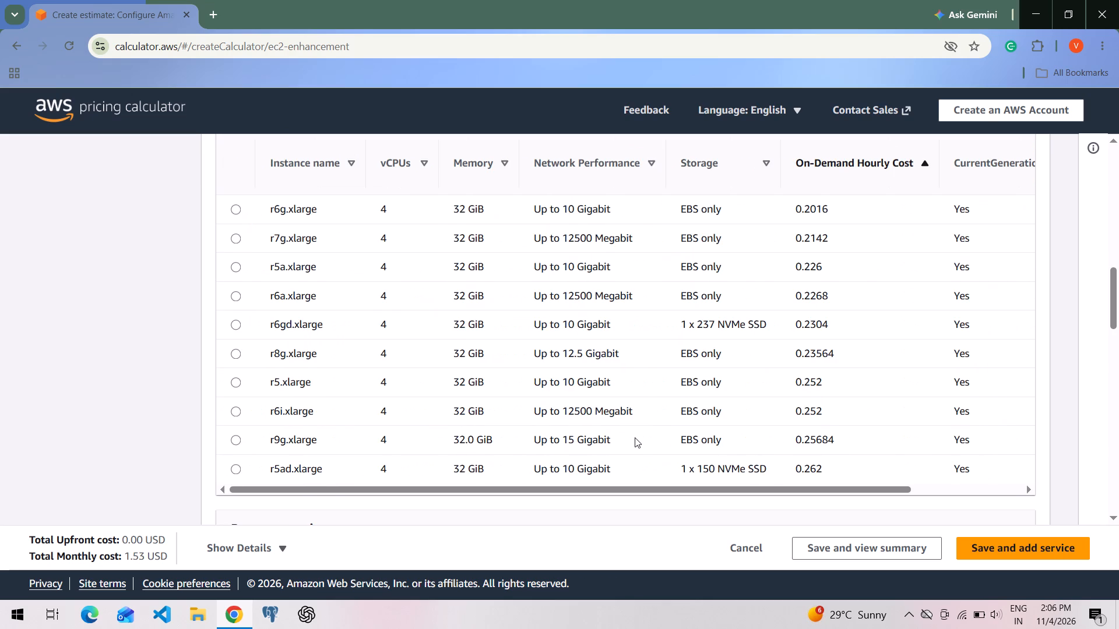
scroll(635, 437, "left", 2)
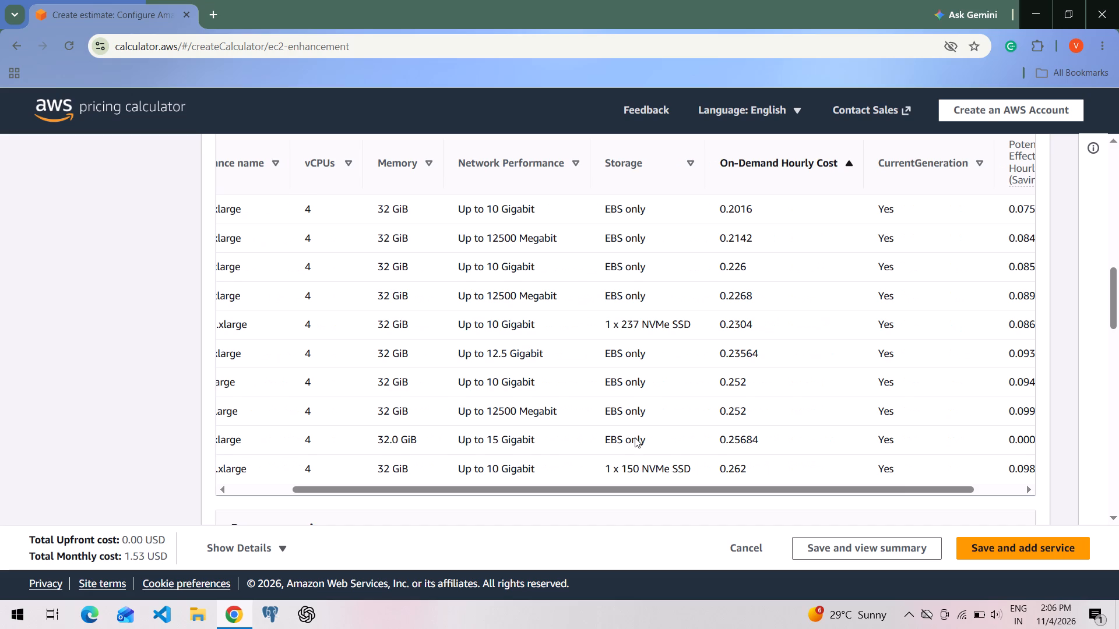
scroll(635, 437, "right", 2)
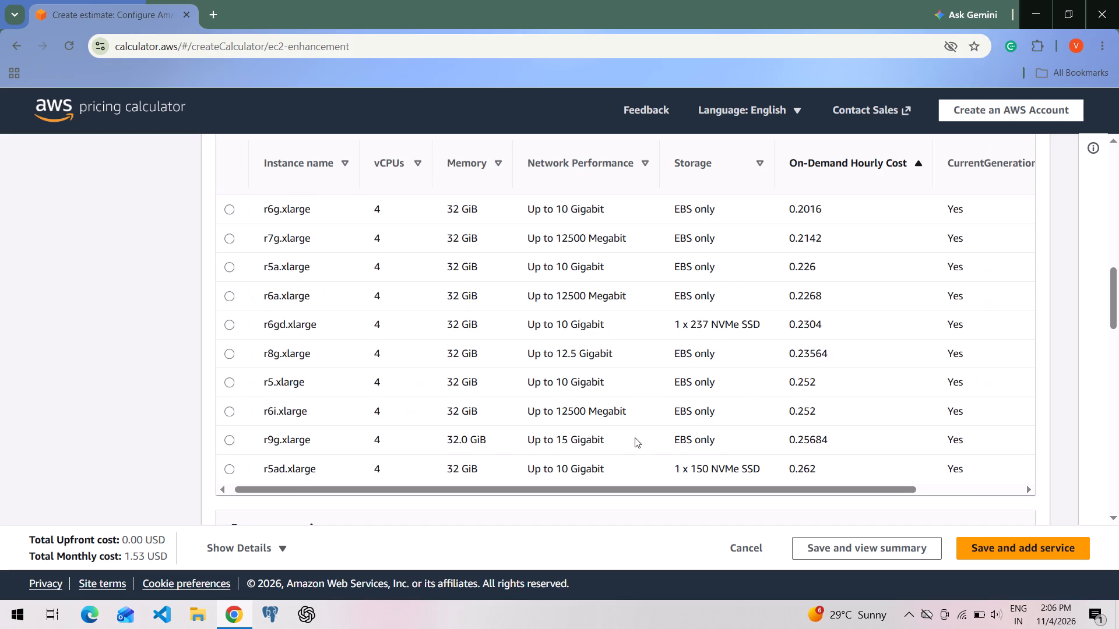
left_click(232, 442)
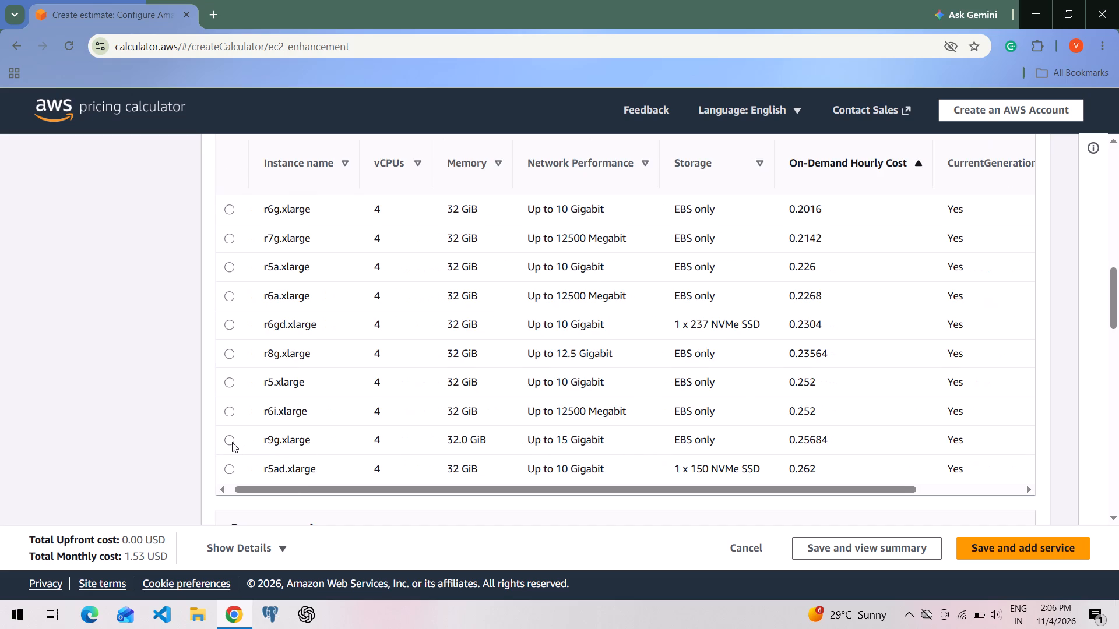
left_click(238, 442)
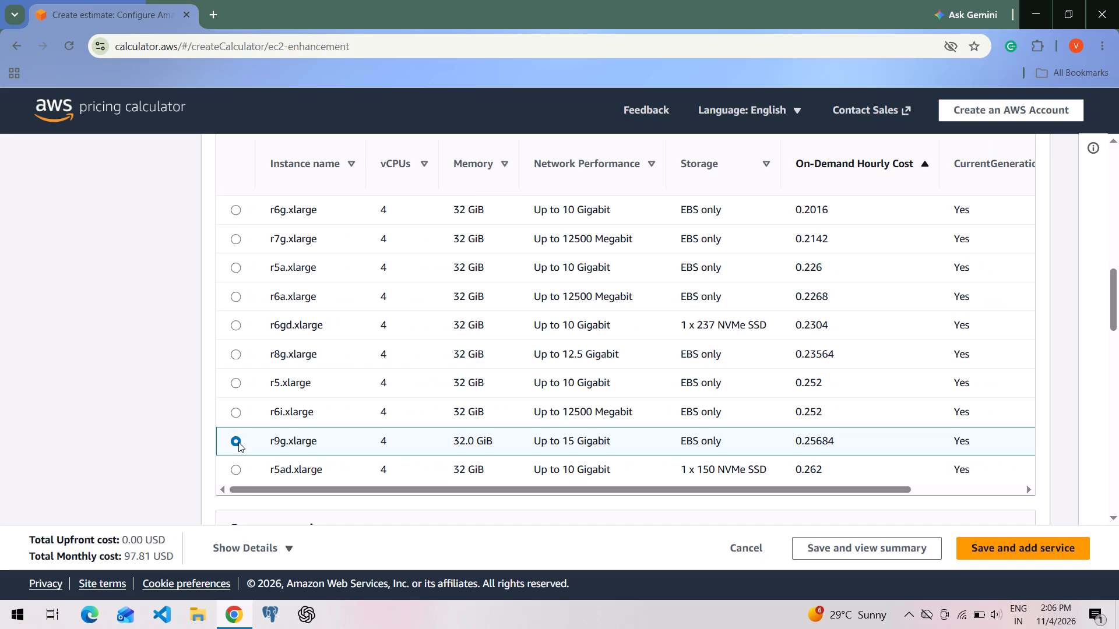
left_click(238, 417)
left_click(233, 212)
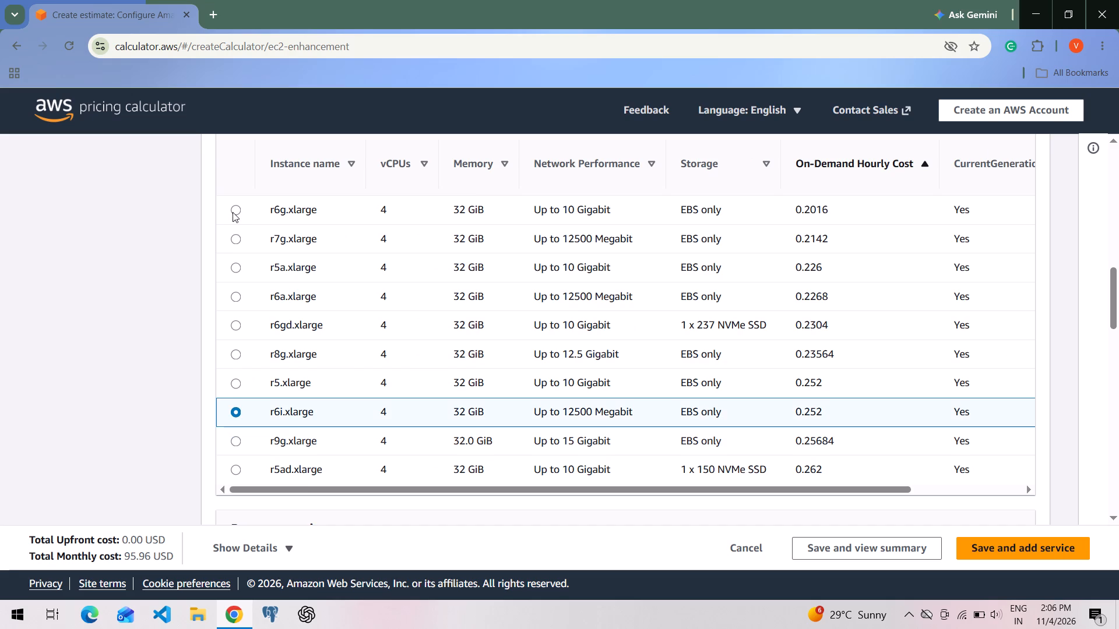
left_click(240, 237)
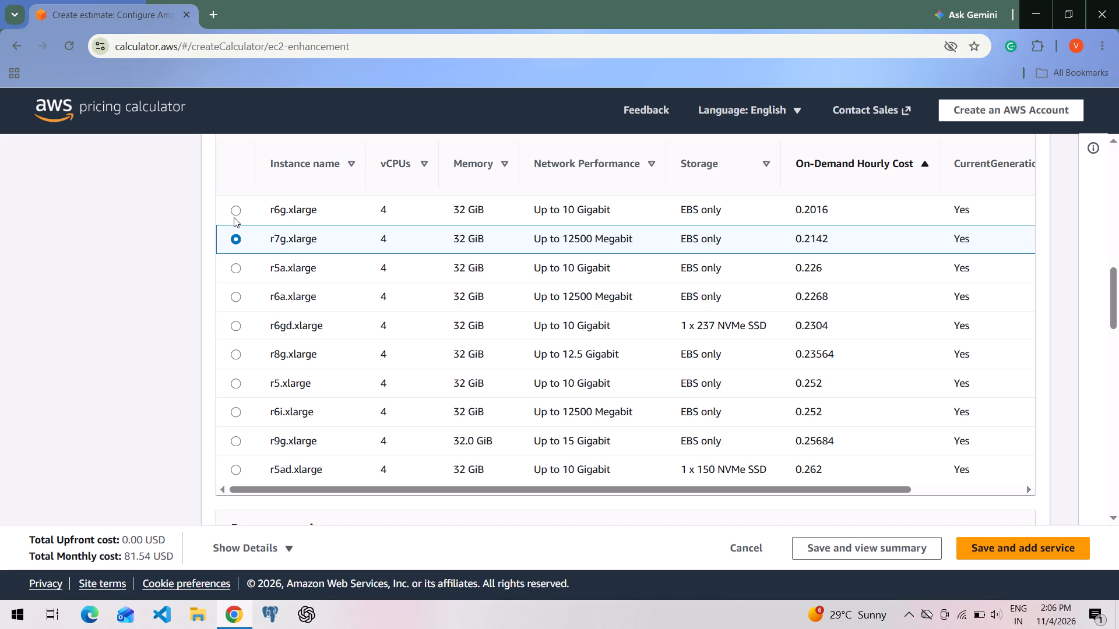
Choose r6g.xlarge as the EC2 instance type for the estimate.
left_click(234, 217)
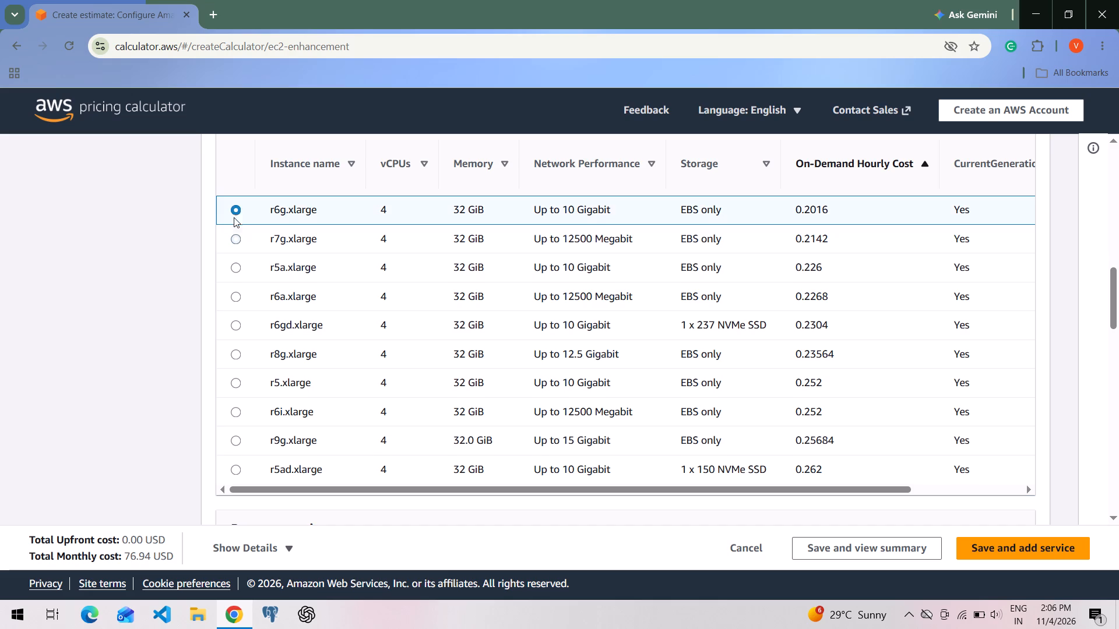
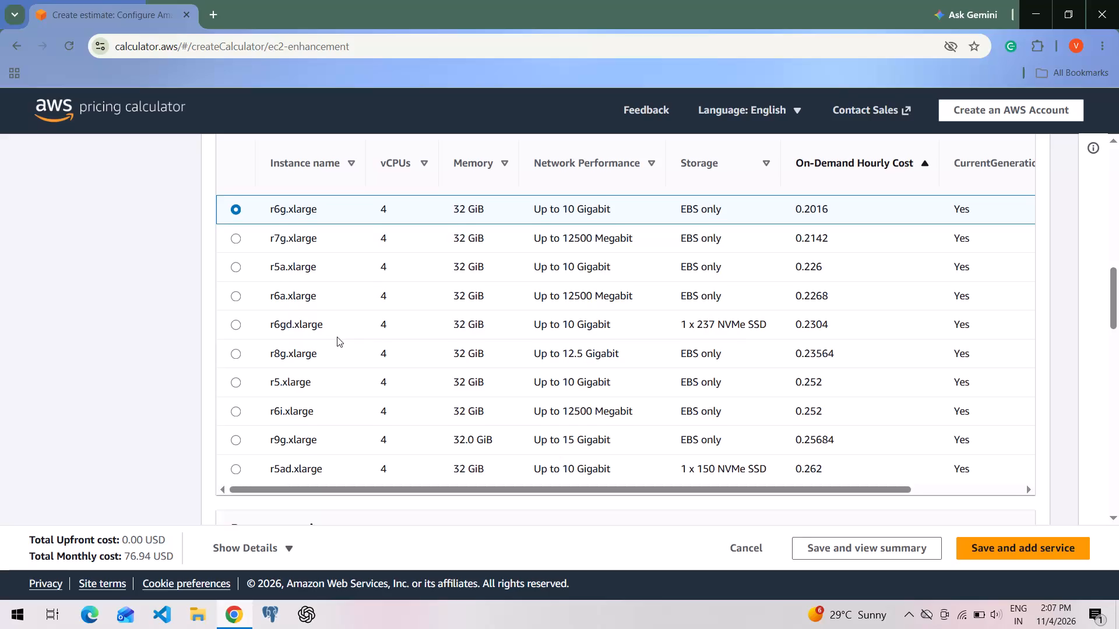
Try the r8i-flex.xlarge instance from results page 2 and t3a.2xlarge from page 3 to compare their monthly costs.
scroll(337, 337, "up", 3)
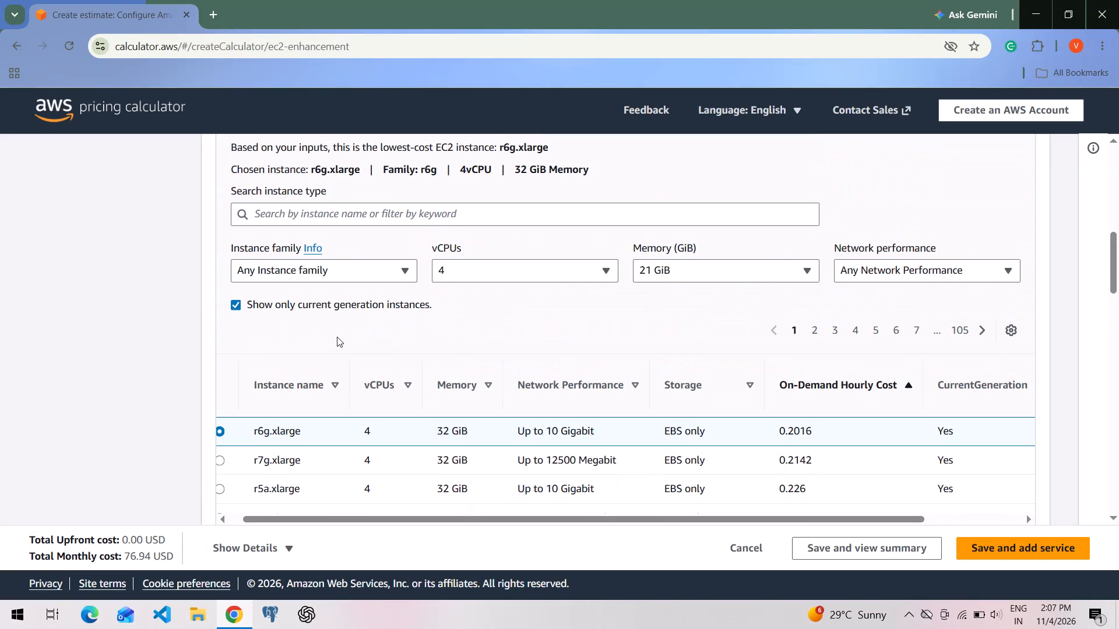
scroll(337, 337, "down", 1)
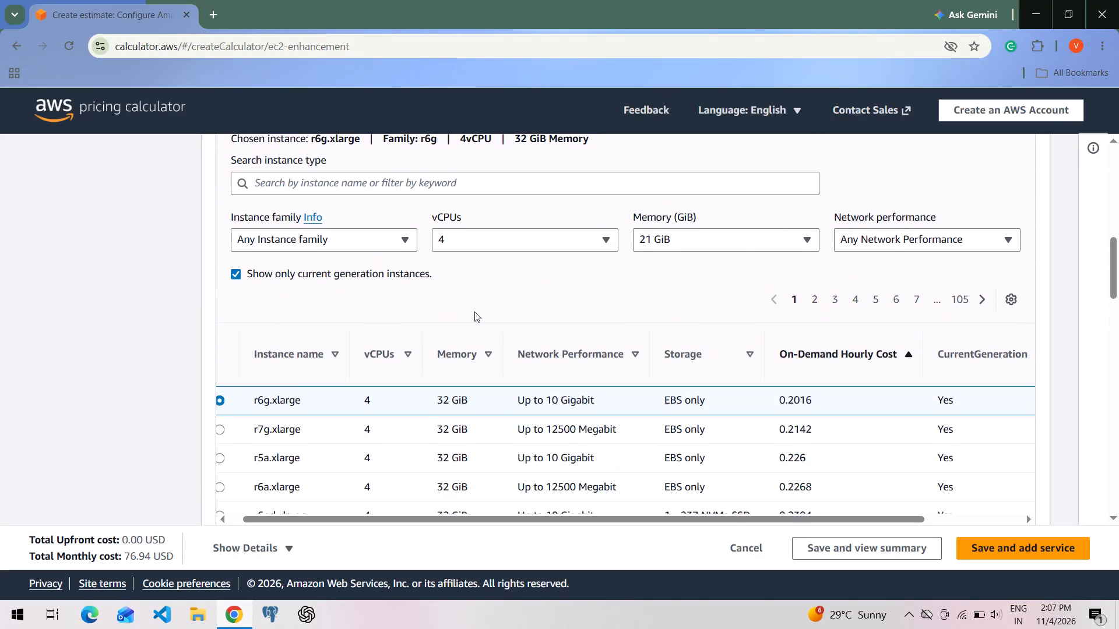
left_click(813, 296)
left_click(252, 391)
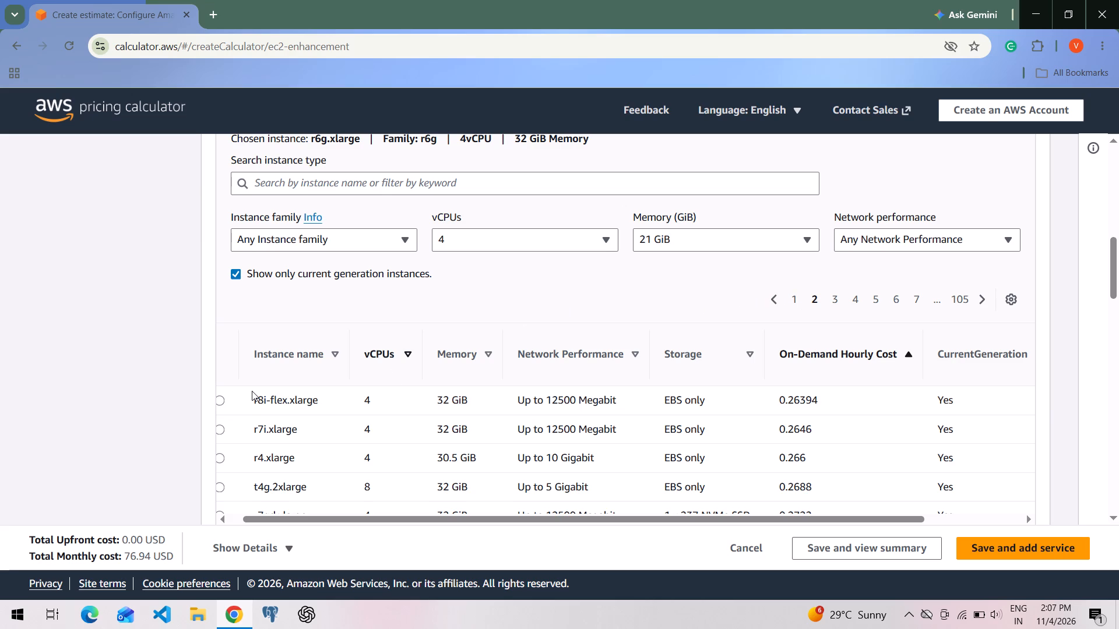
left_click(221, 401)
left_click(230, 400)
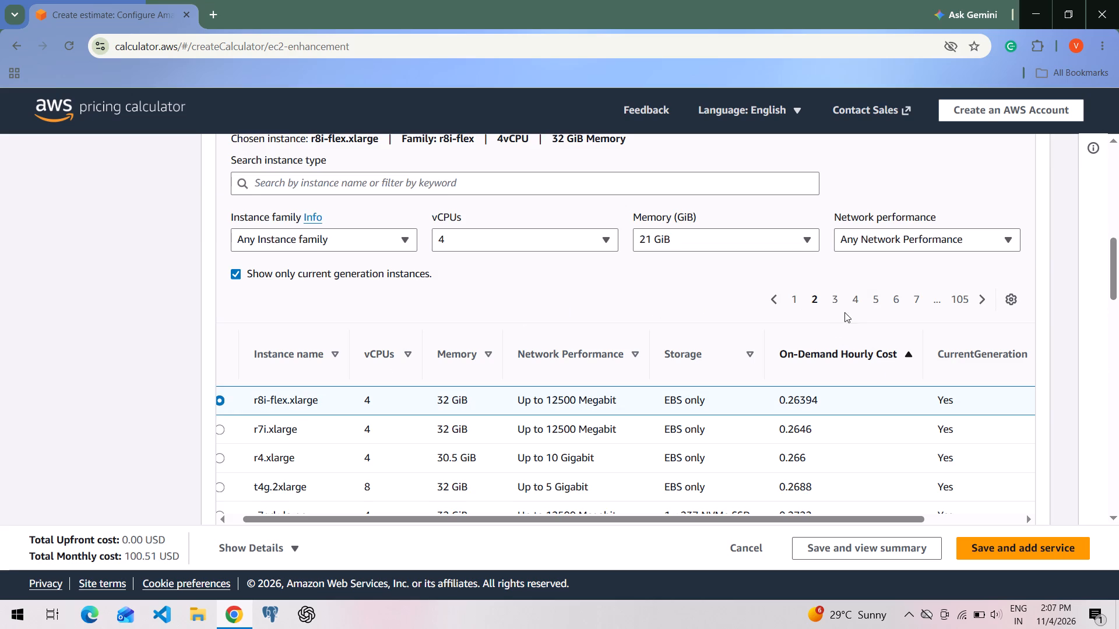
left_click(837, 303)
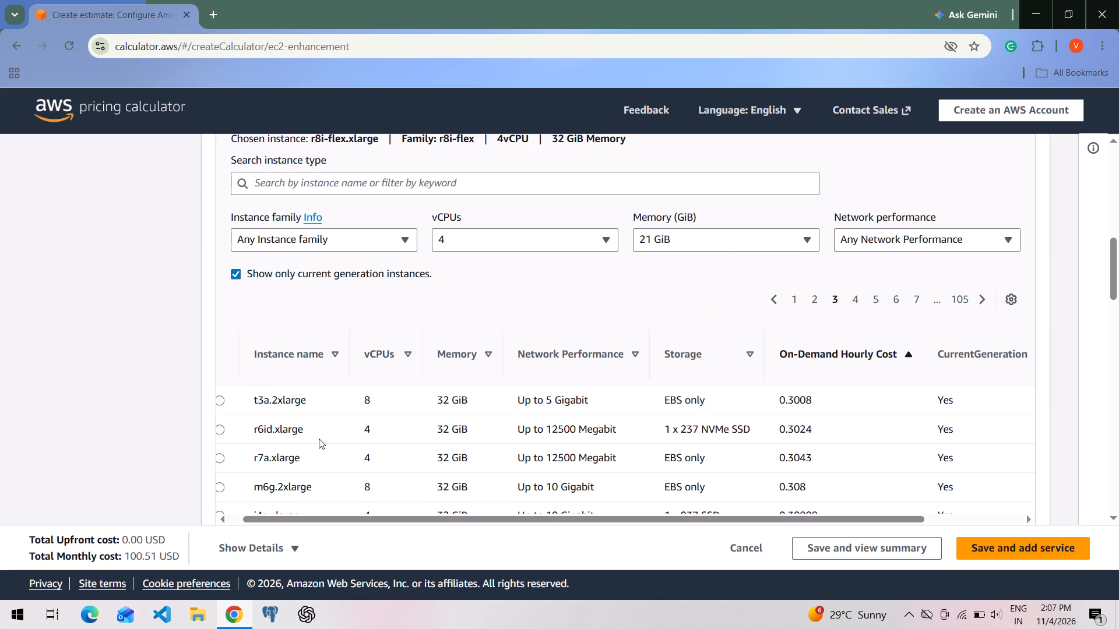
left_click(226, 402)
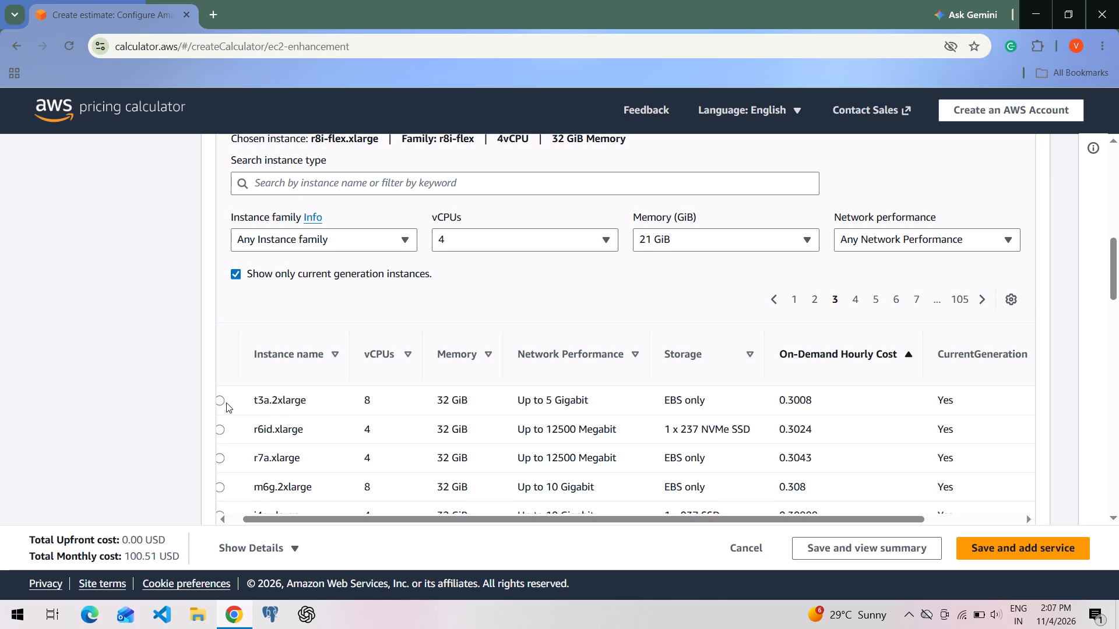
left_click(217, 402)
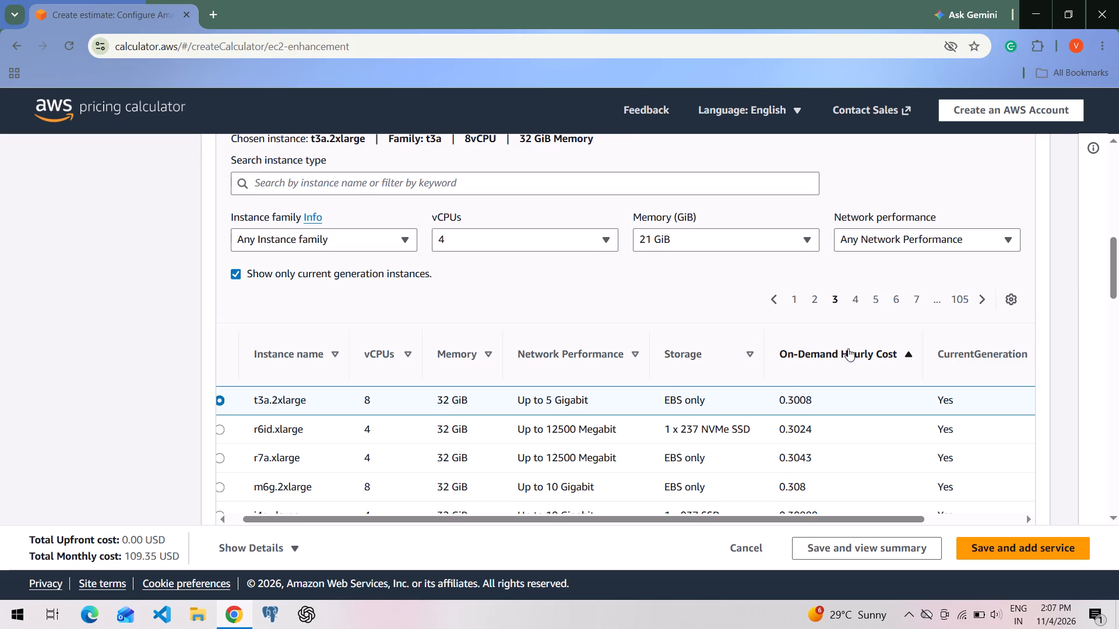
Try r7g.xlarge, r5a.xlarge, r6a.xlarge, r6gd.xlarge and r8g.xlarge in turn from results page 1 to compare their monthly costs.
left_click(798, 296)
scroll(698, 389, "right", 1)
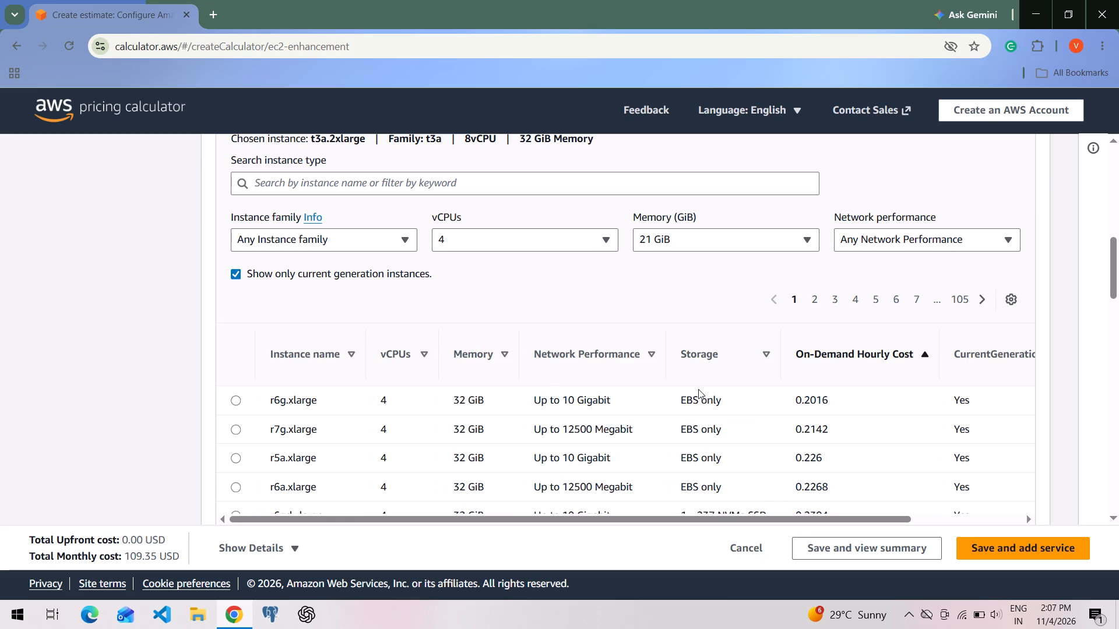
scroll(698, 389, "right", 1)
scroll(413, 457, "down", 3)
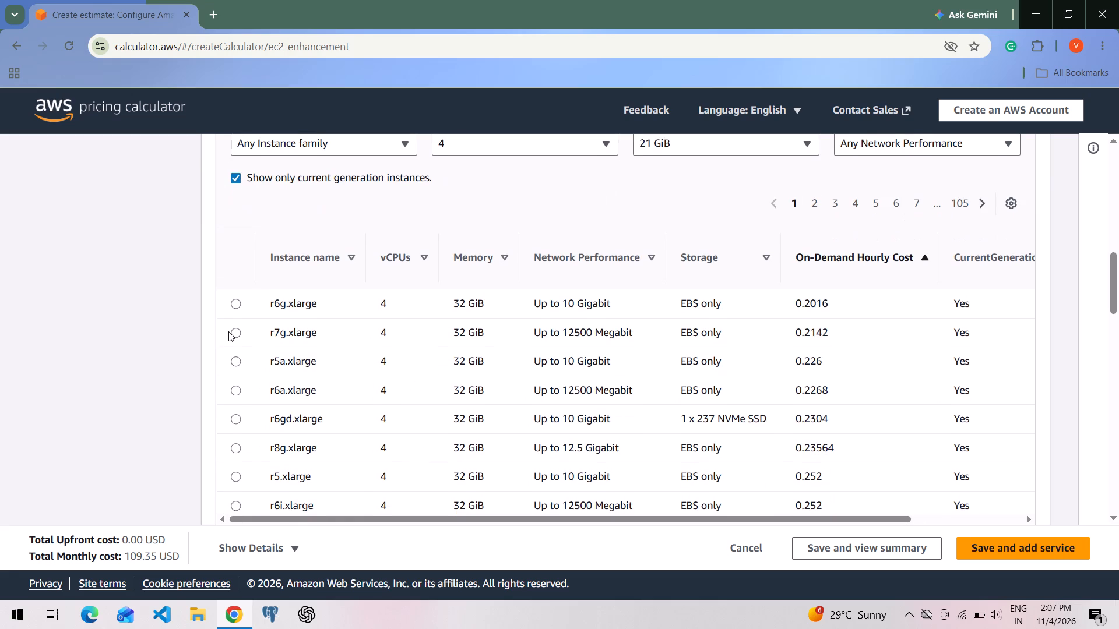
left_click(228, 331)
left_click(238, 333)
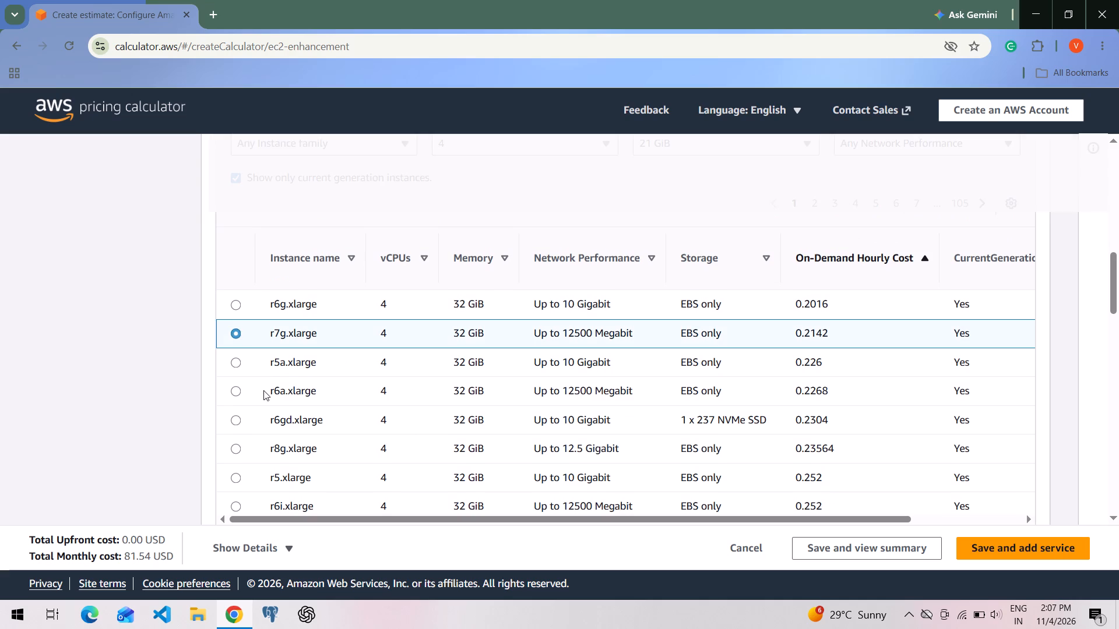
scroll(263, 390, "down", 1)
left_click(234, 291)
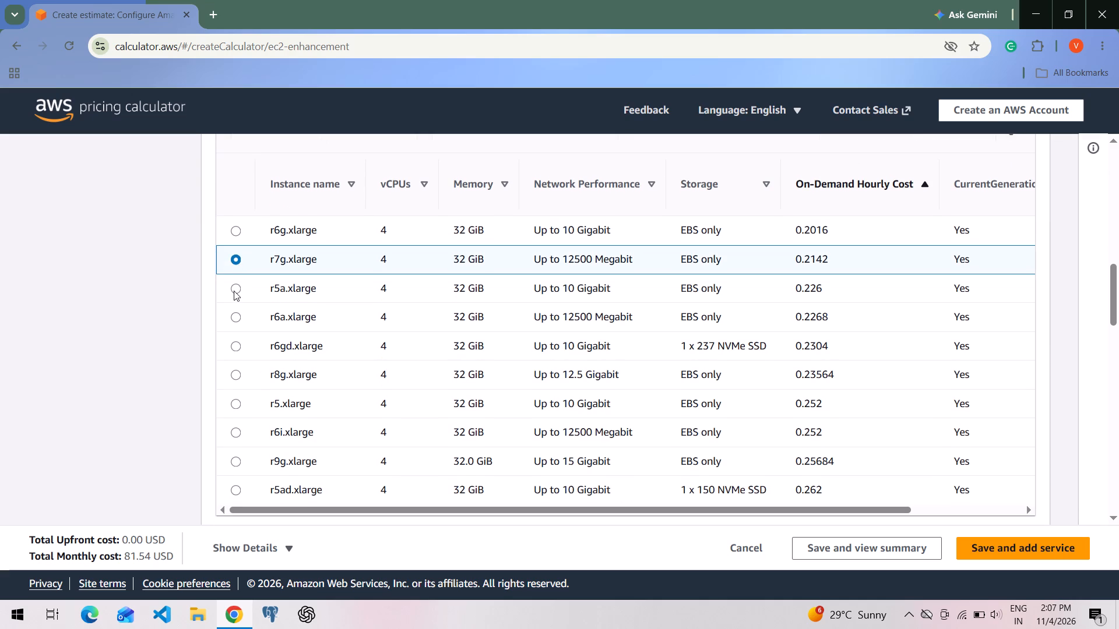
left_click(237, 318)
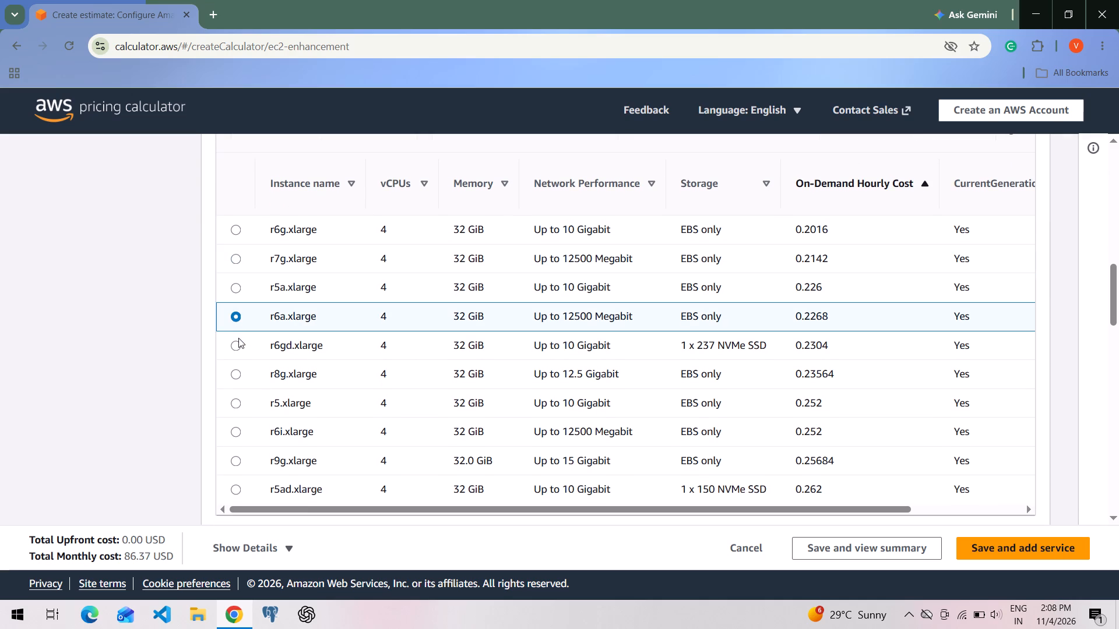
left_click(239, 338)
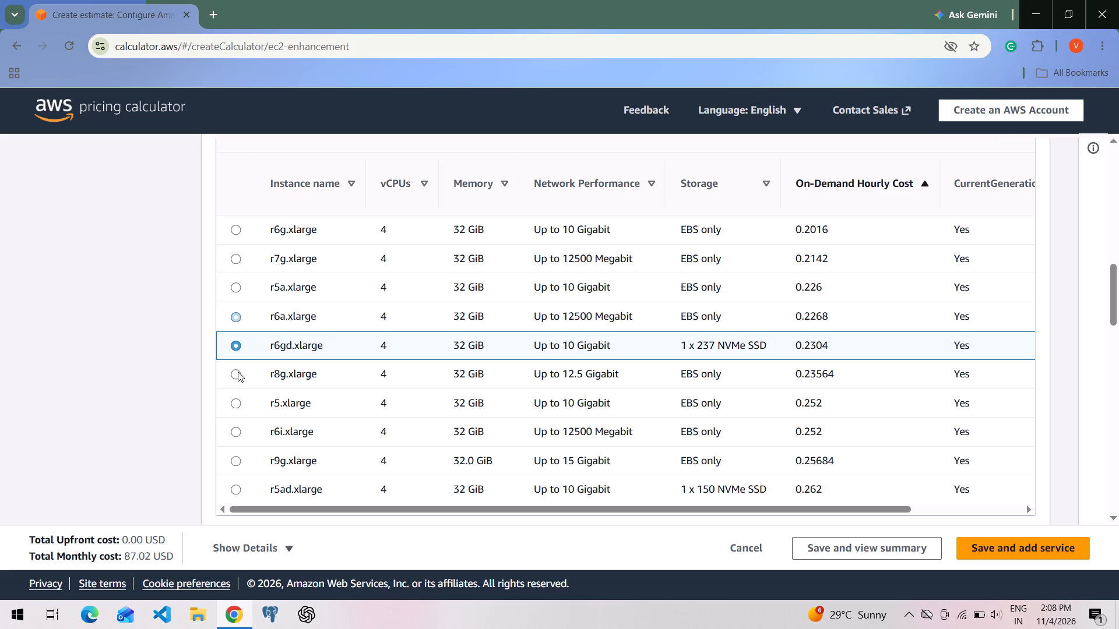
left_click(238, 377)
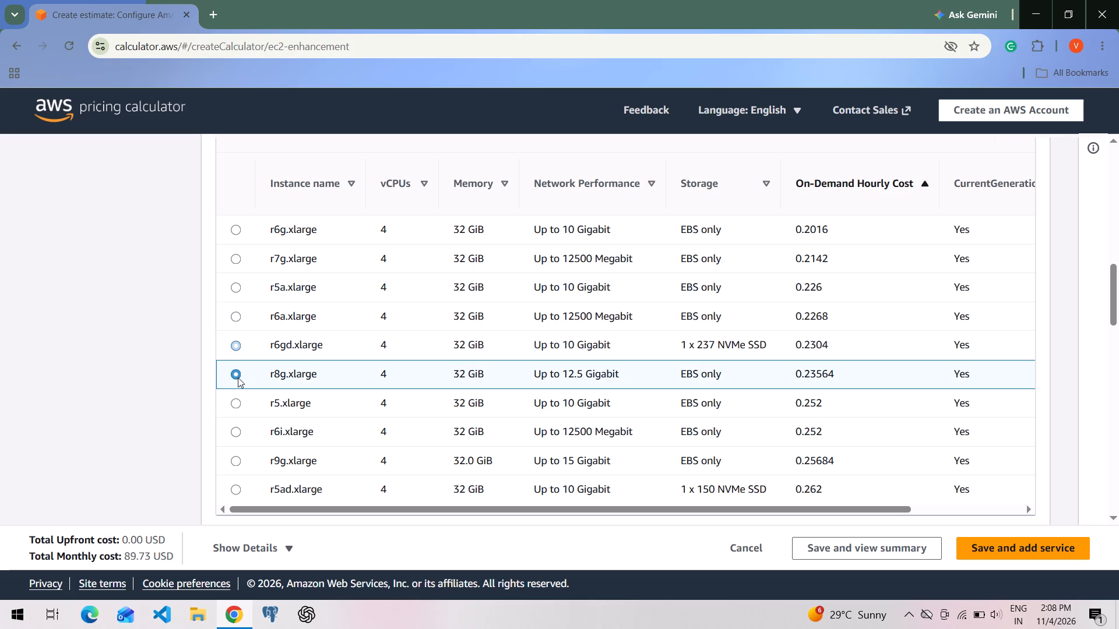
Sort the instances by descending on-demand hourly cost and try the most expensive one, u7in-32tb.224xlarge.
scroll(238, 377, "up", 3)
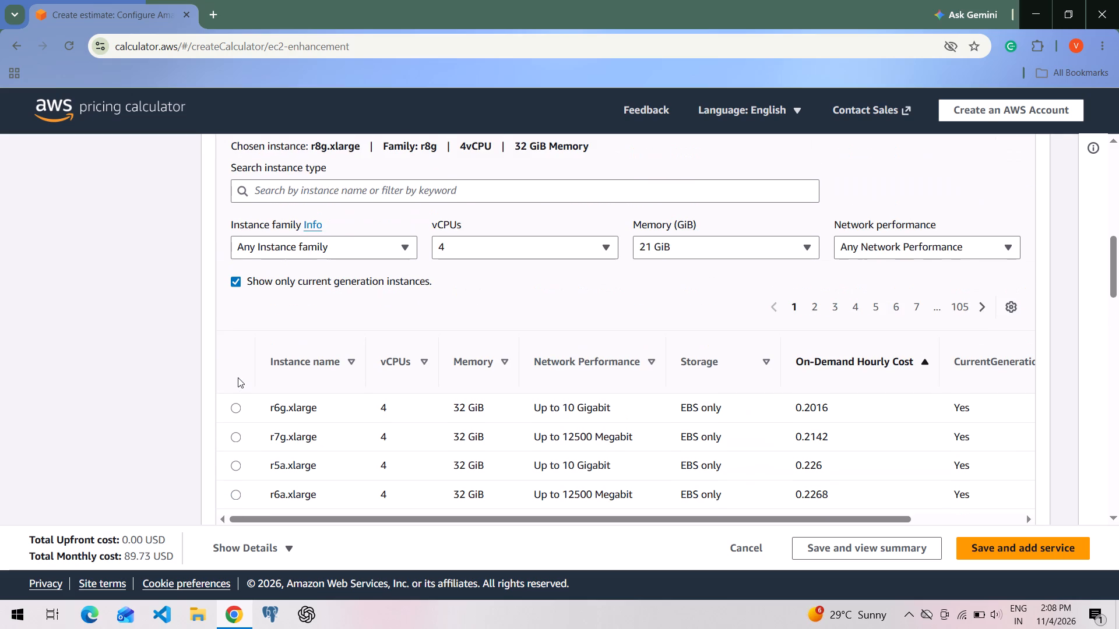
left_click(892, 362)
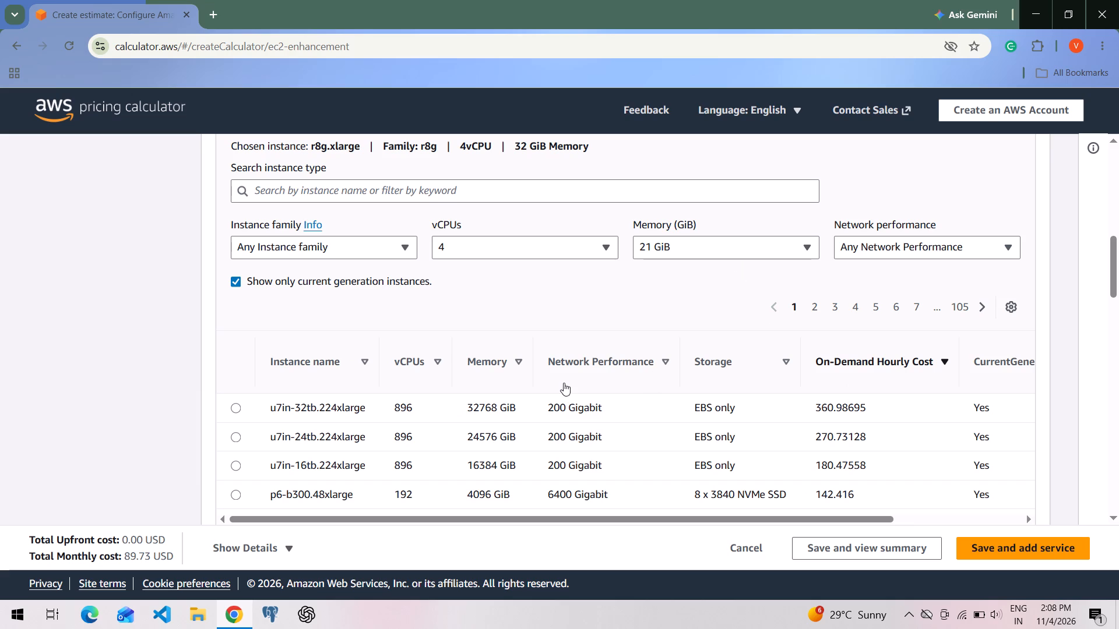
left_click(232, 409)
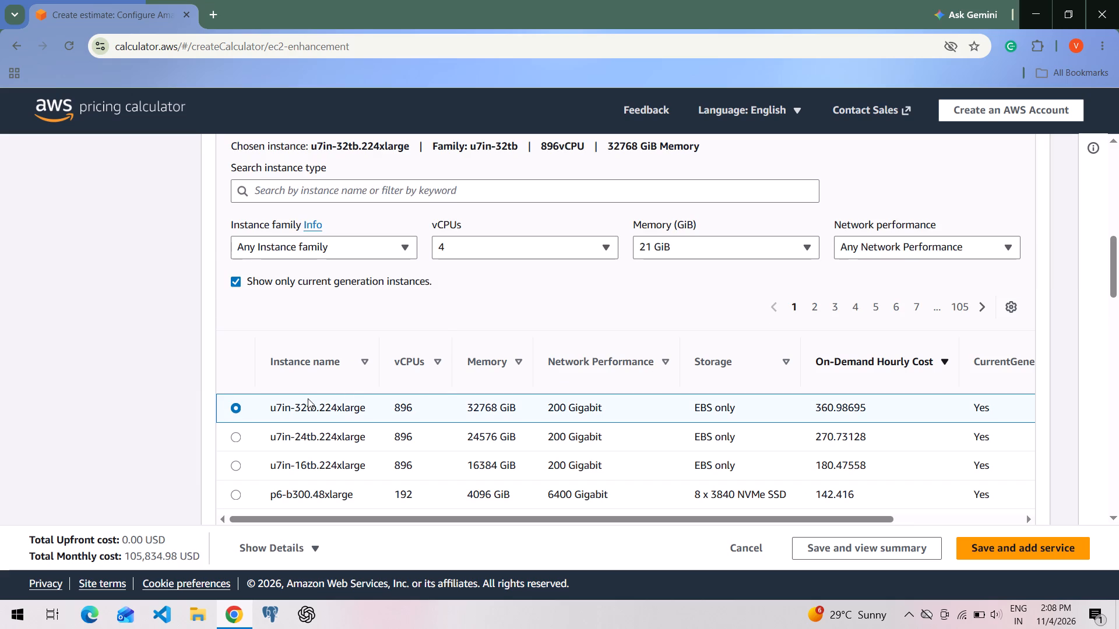
Sort the instances by ascending on-demand hourly cost and choose r6g.xlarge.
left_click(943, 359)
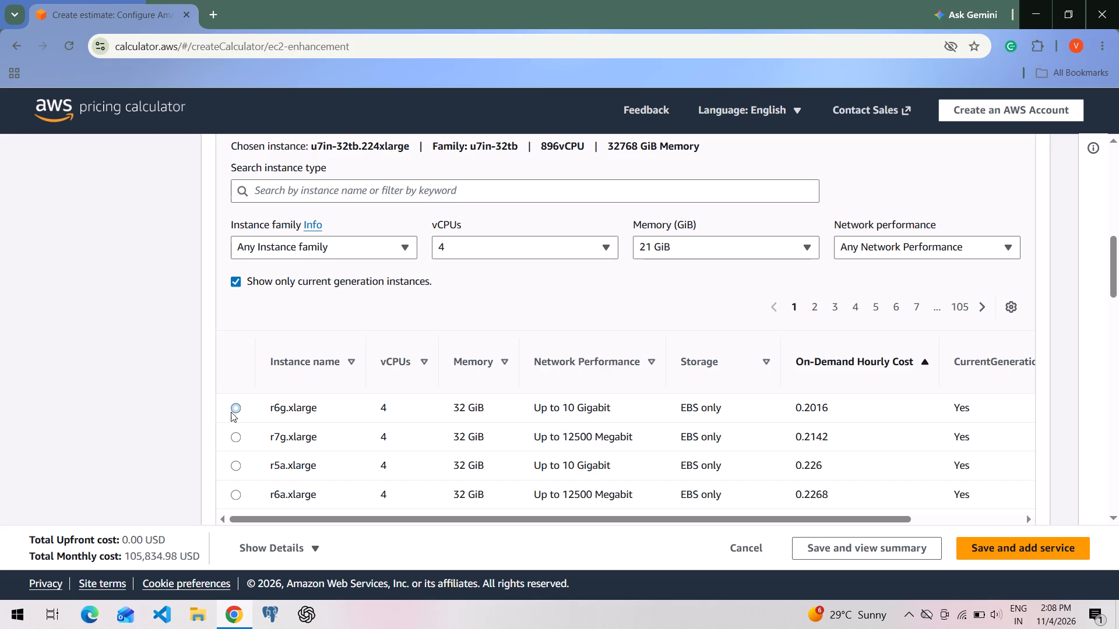
left_click(231, 412)
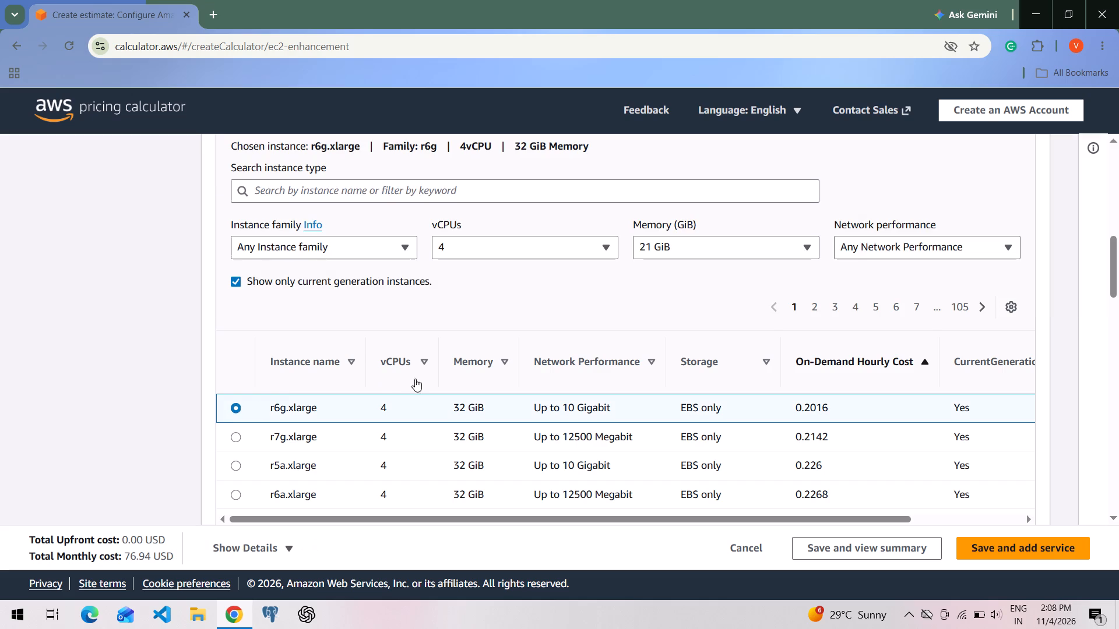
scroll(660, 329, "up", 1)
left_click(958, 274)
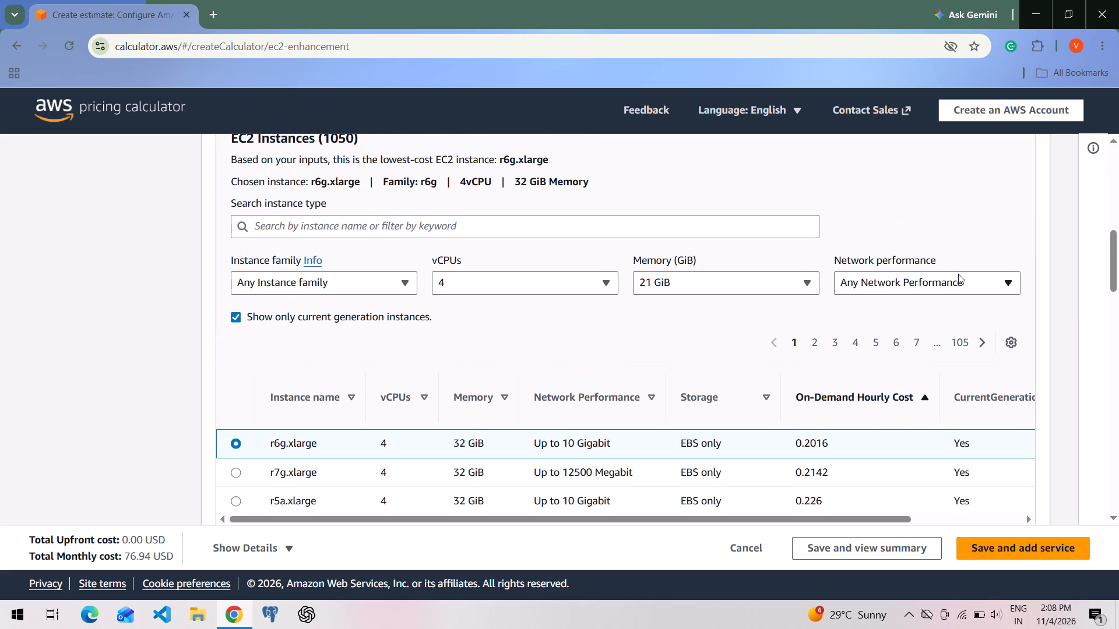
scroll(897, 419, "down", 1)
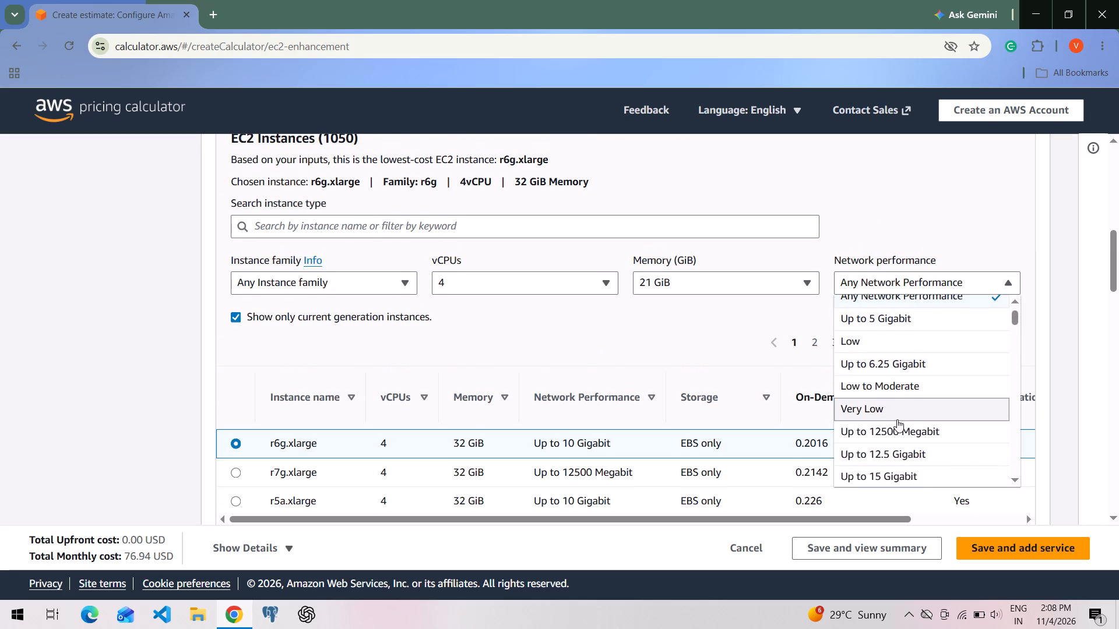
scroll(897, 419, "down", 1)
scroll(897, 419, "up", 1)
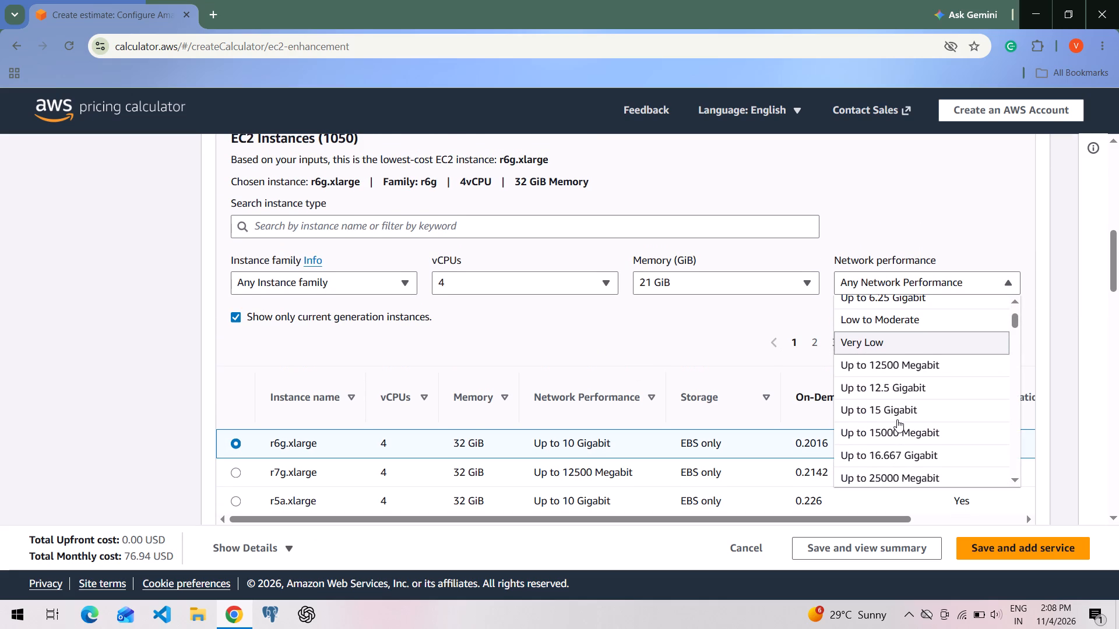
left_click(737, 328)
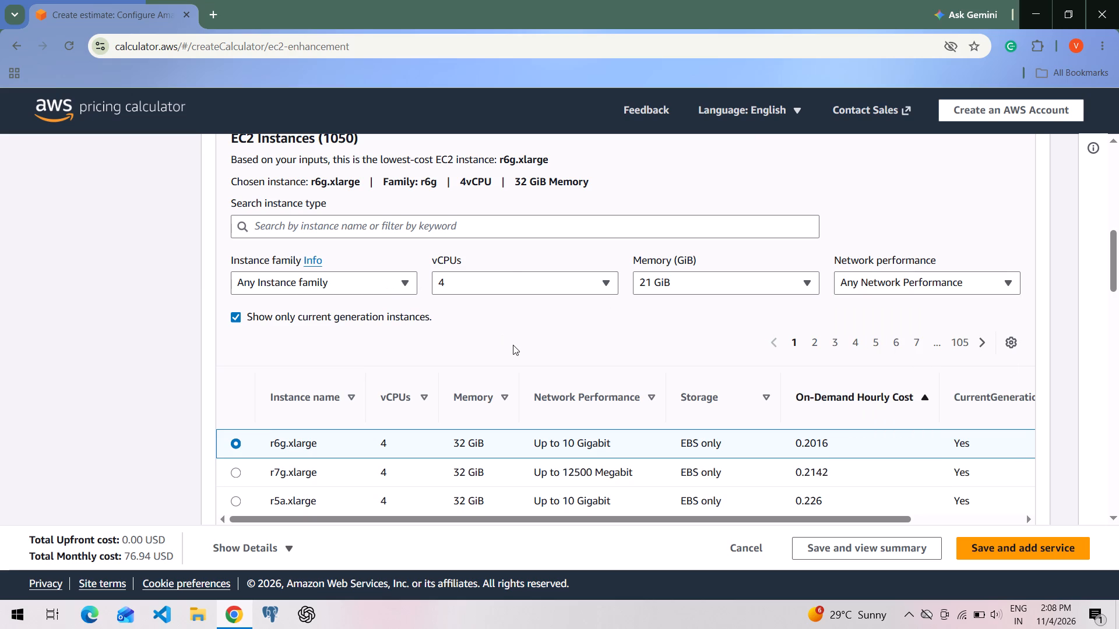
Set the network performance filter for the EC2 instance types to Low to Moderate.
scroll(667, 358, "left", 1)
scroll(869, 382, "left", 3)
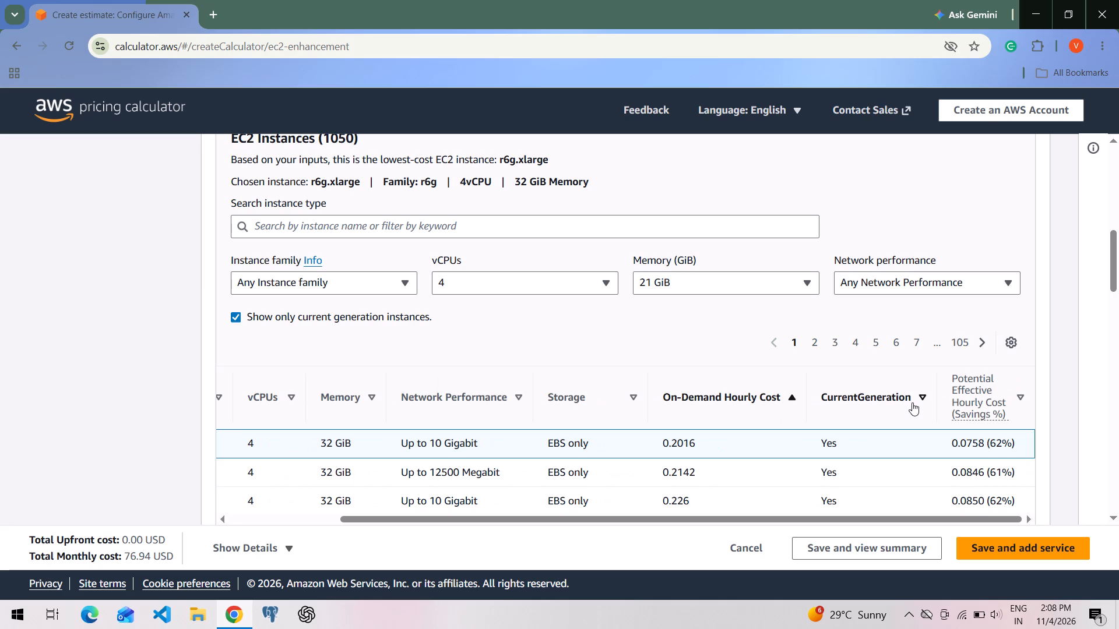
scroll(868, 395, "right", 2)
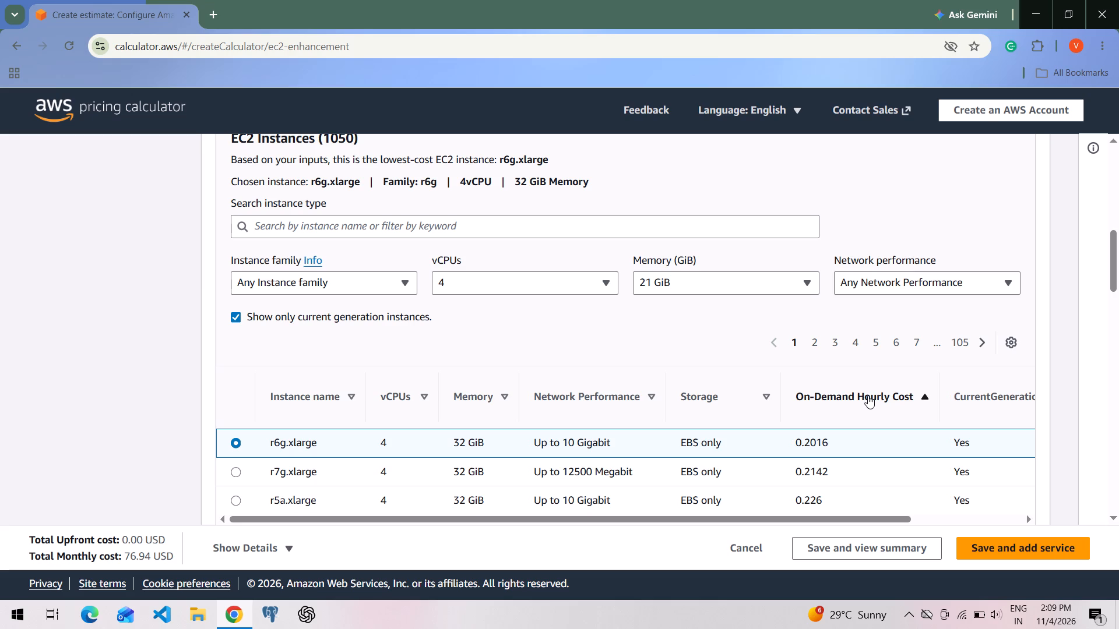
left_click(973, 289)
scroll(872, 456, "down", 2)
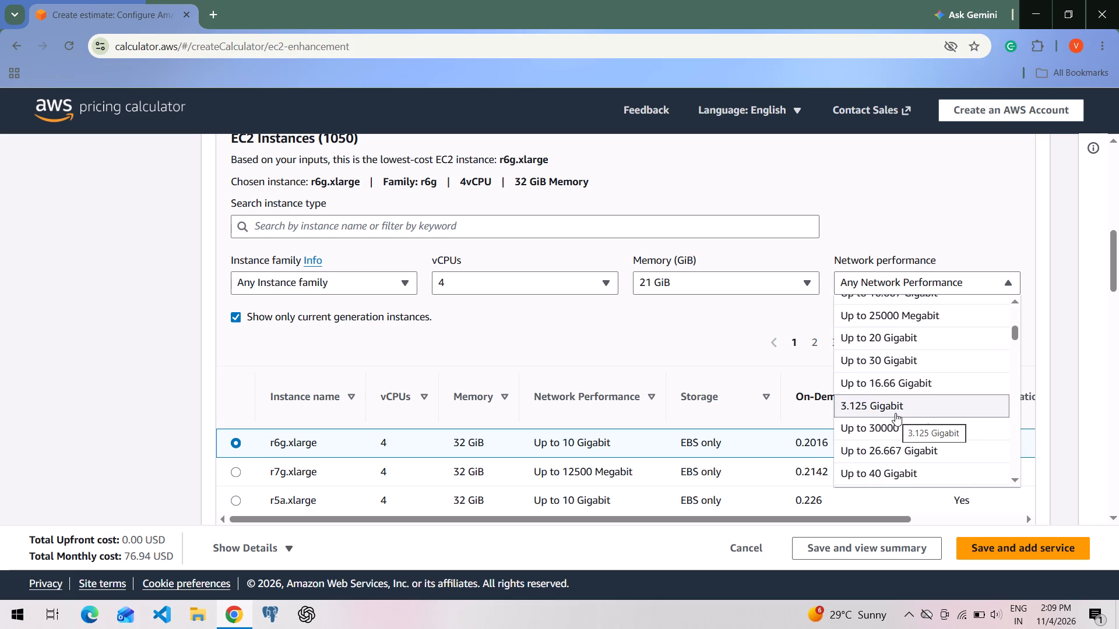
scroll(983, 301, "up", 4)
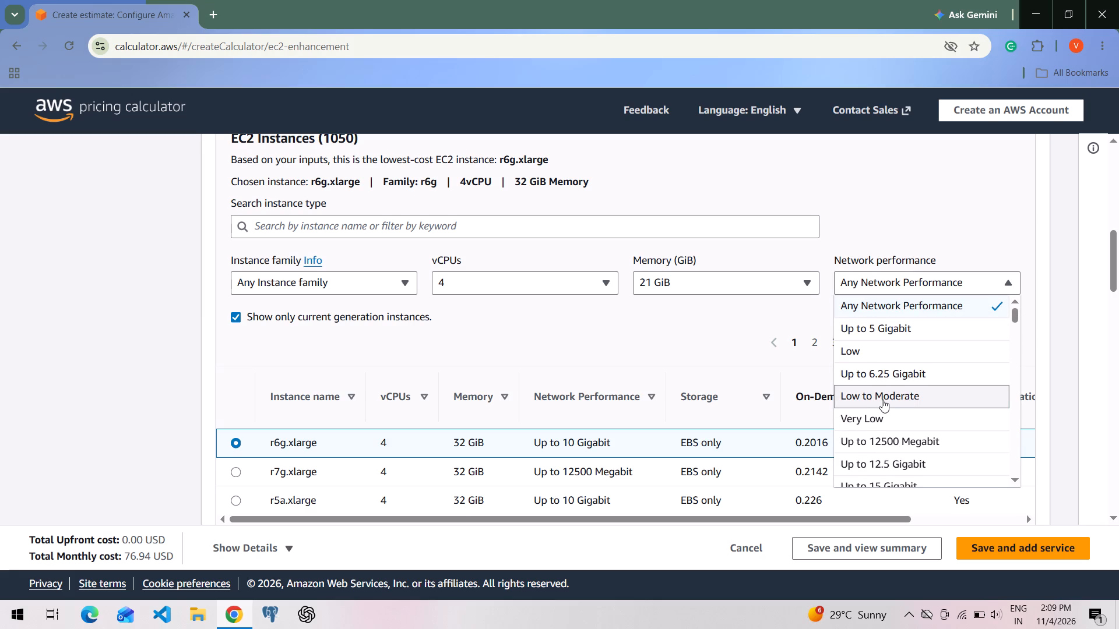
left_click(882, 400)
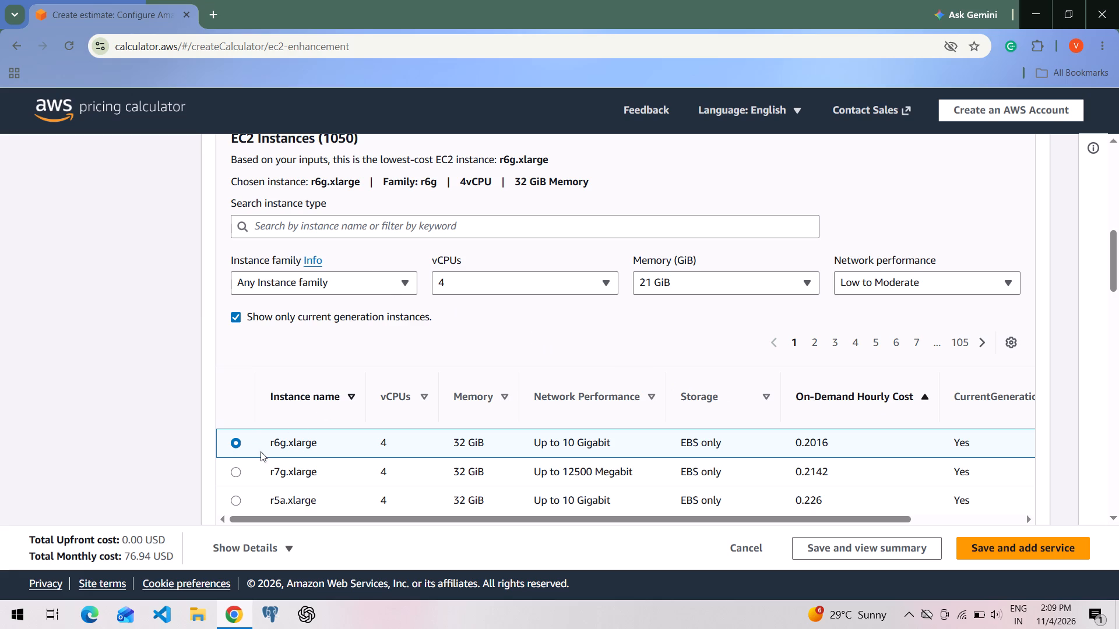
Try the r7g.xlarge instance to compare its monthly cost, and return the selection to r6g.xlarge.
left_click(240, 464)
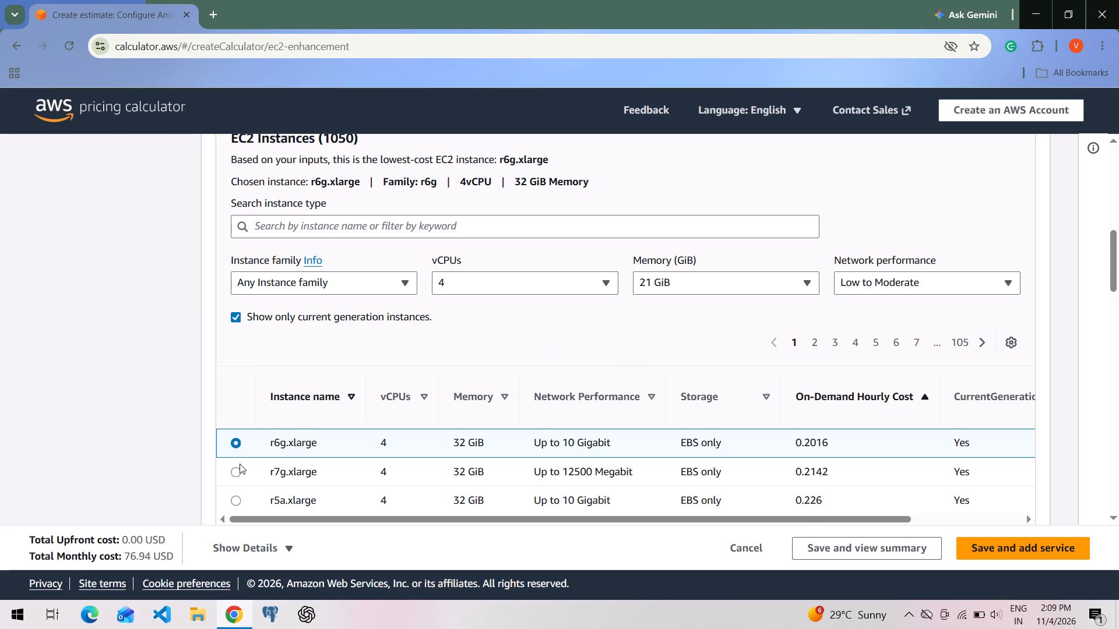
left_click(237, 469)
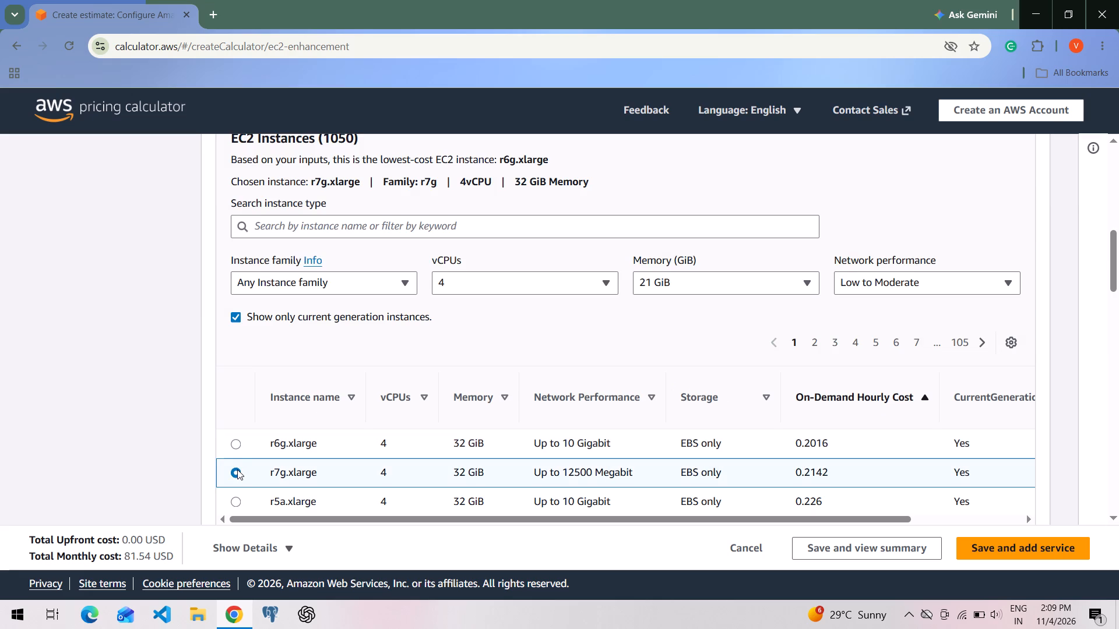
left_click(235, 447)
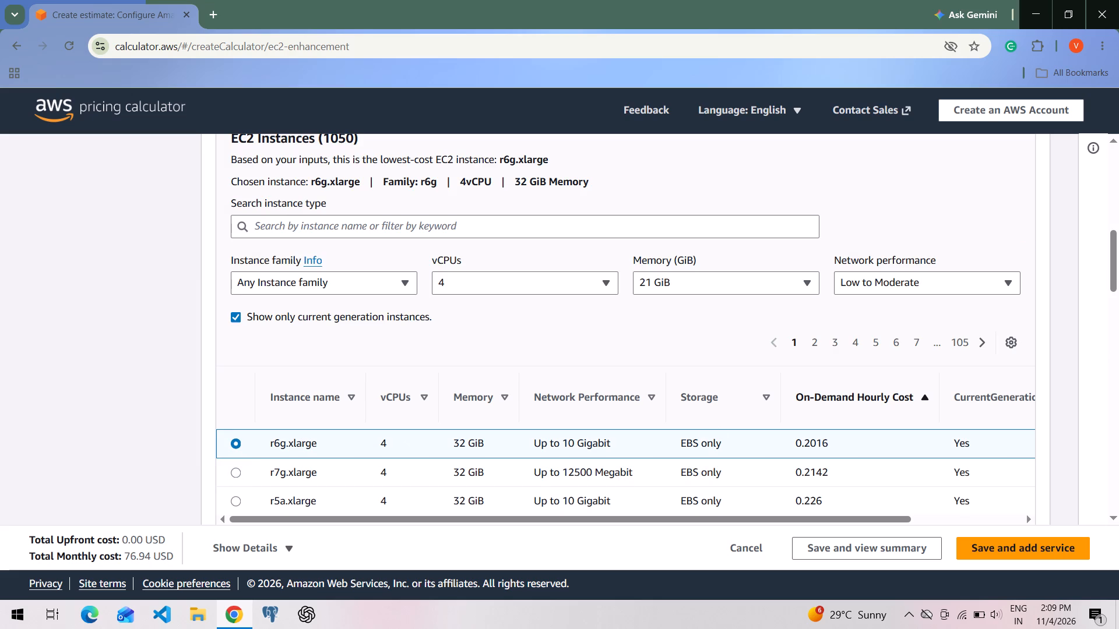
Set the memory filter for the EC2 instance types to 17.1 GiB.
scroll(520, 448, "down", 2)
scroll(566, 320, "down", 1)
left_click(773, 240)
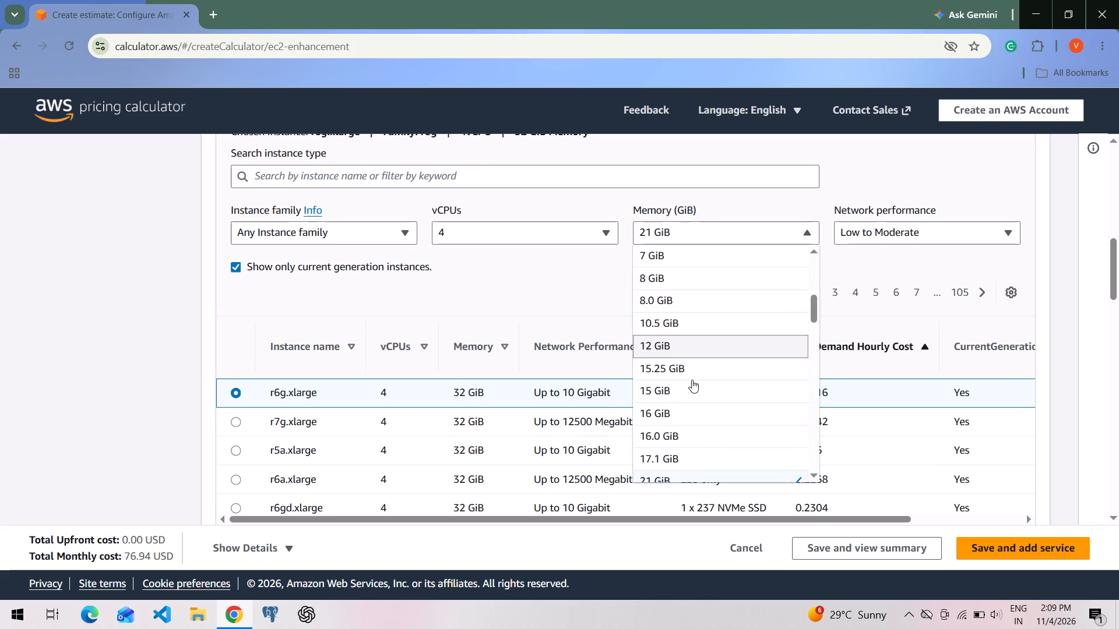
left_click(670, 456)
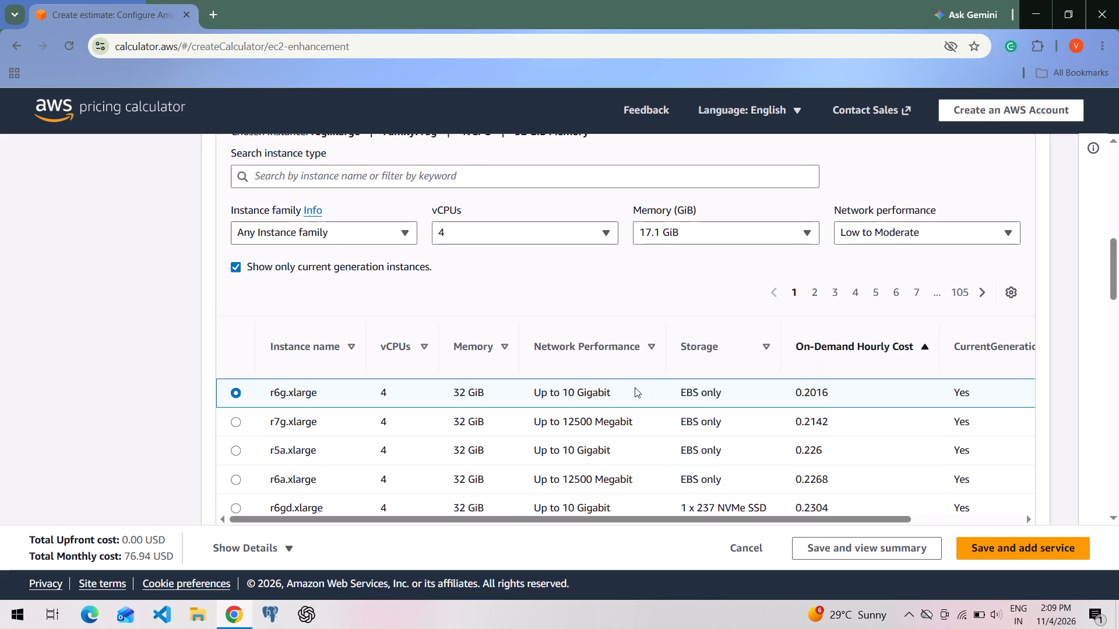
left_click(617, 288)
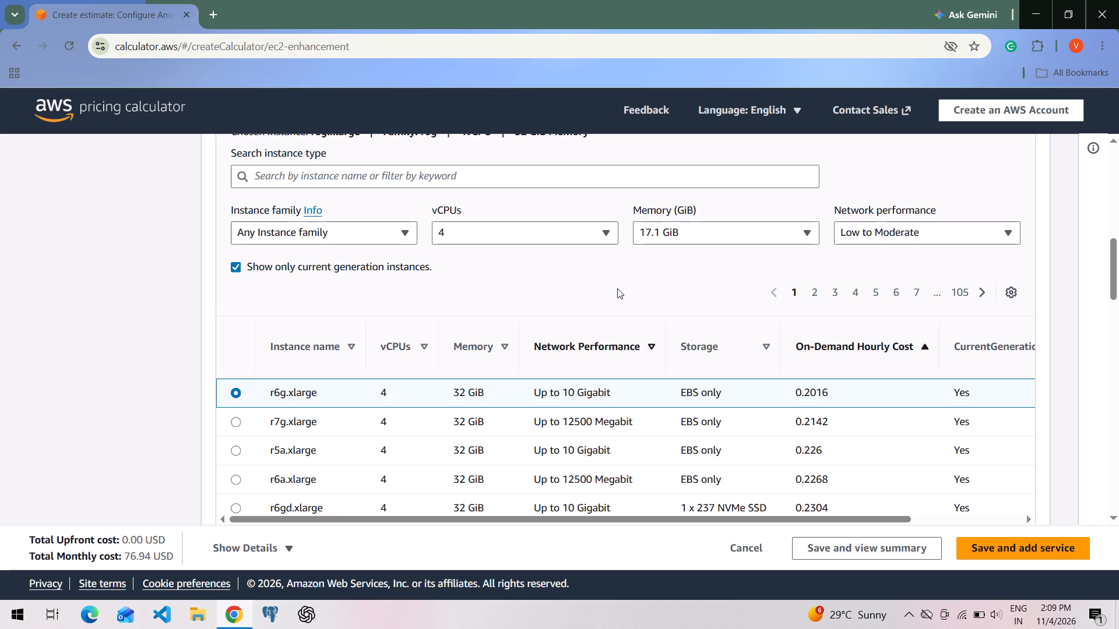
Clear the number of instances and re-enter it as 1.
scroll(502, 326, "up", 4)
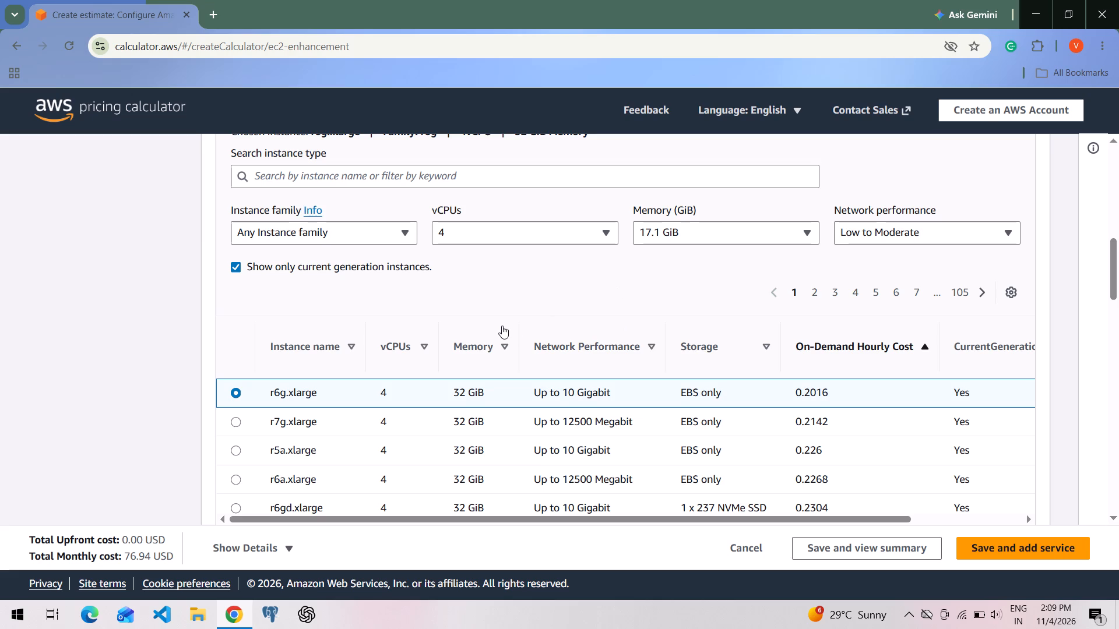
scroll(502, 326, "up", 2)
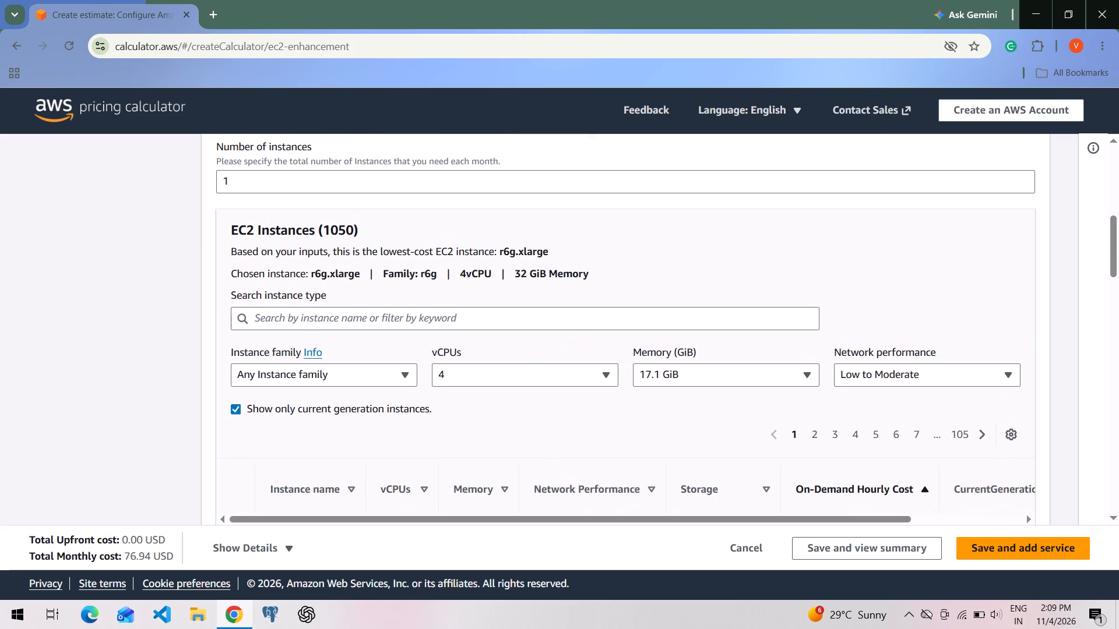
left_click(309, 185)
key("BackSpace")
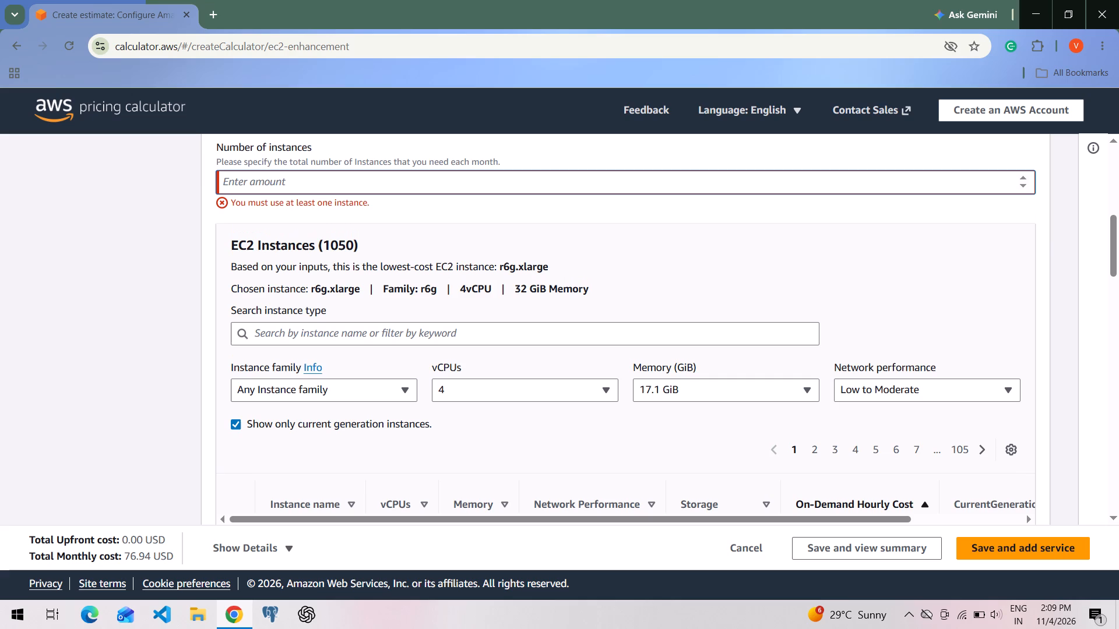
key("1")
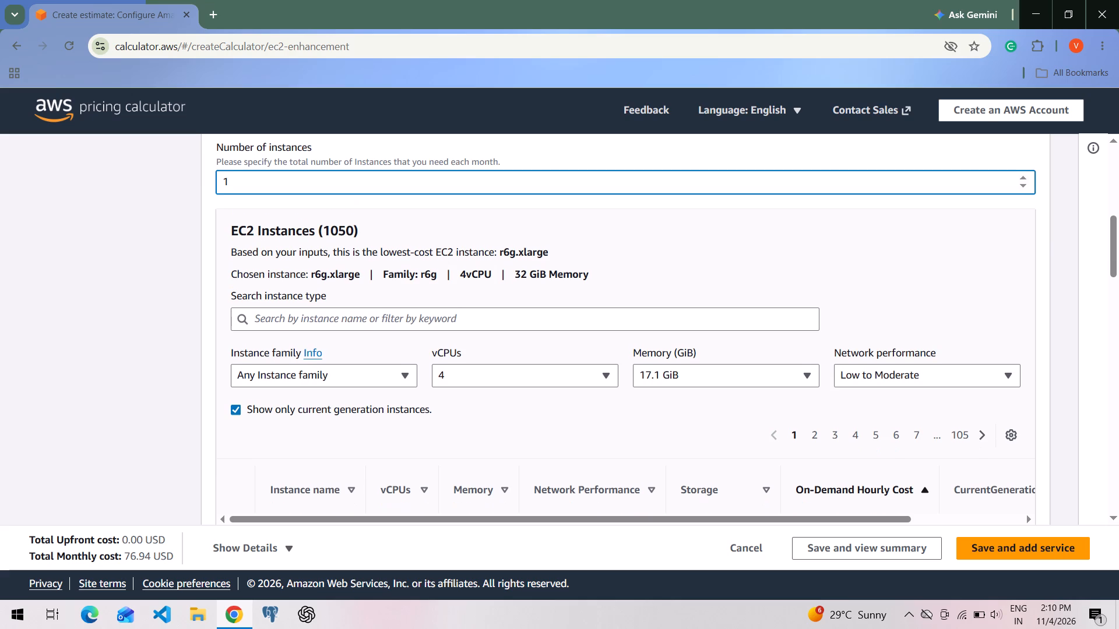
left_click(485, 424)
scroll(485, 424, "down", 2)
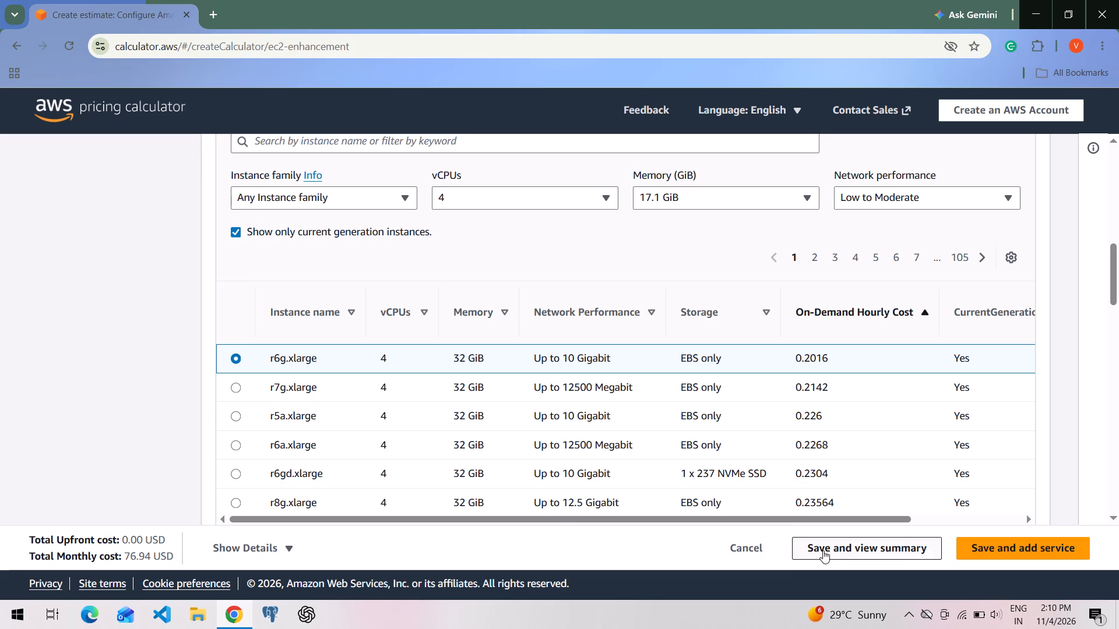
Reload the Amazon EC2 estimate page to reset its configuration.
left_click(69, 44)
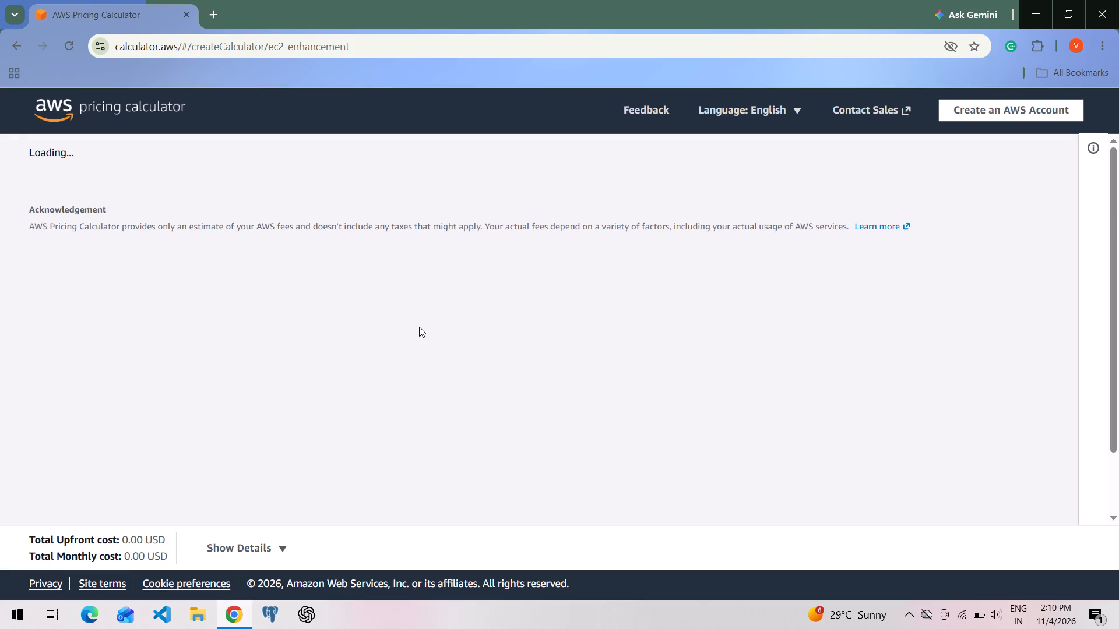
scroll(419, 327, "up", 3)
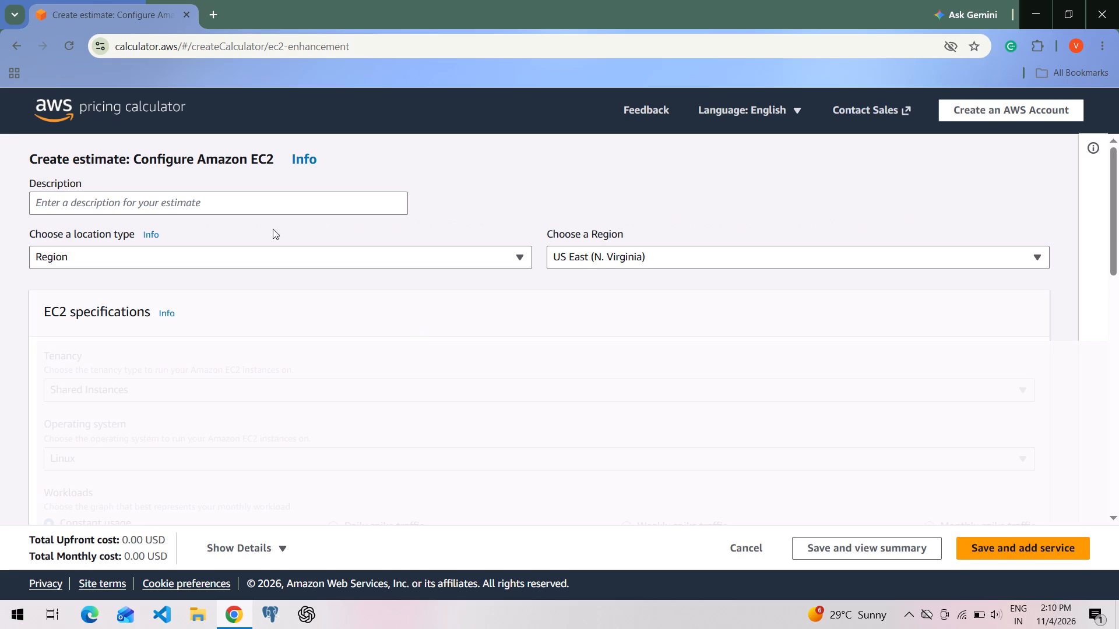
scroll(269, 356, "down", 1)
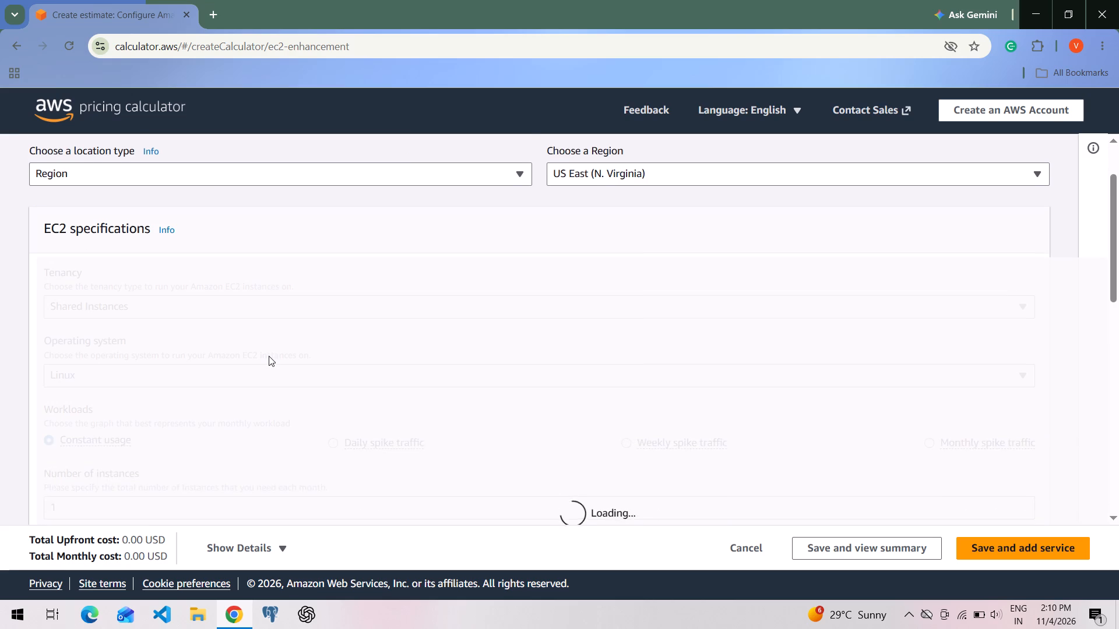
scroll(269, 356, "up", 1)
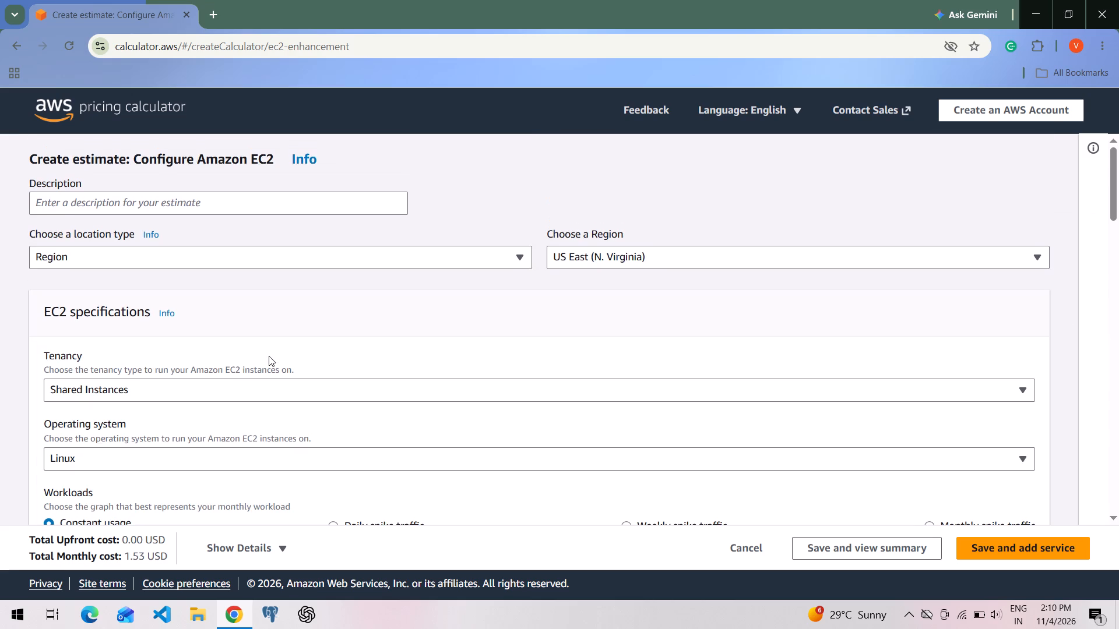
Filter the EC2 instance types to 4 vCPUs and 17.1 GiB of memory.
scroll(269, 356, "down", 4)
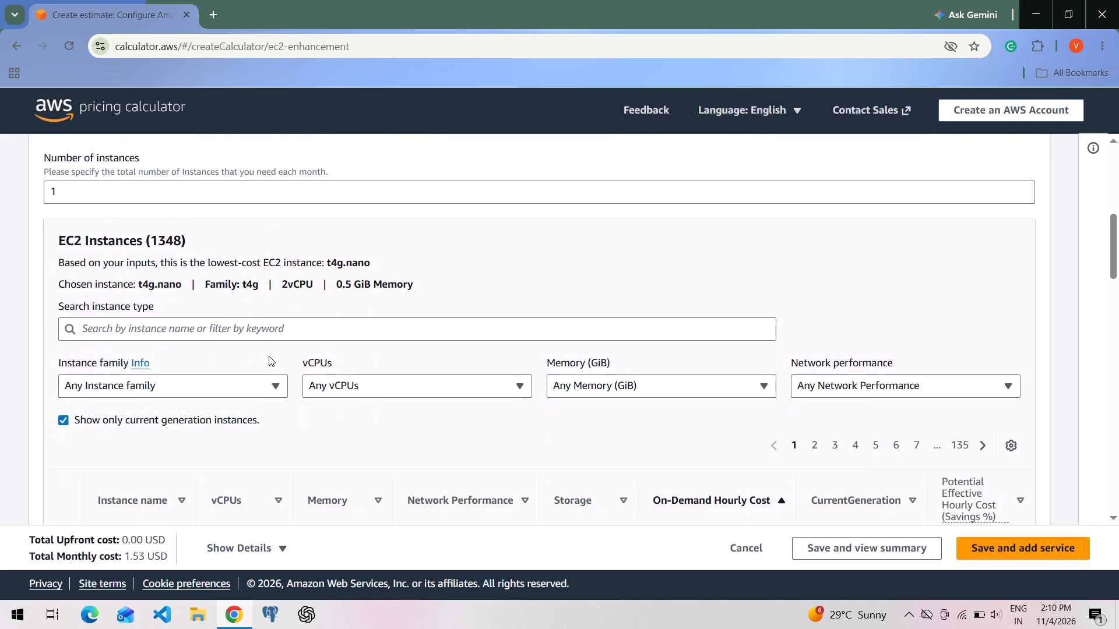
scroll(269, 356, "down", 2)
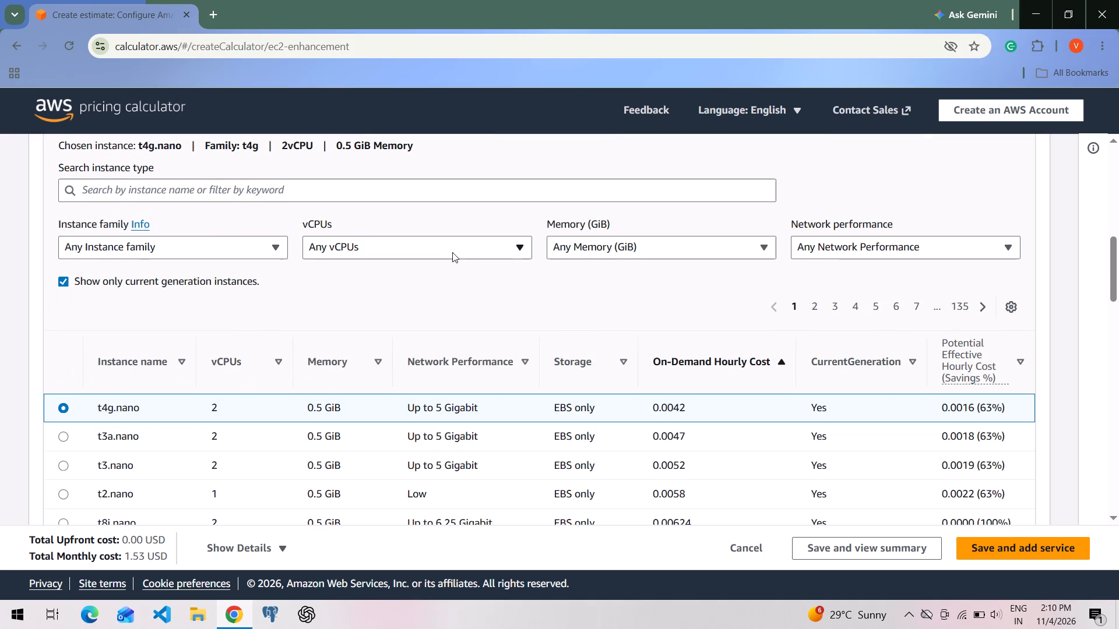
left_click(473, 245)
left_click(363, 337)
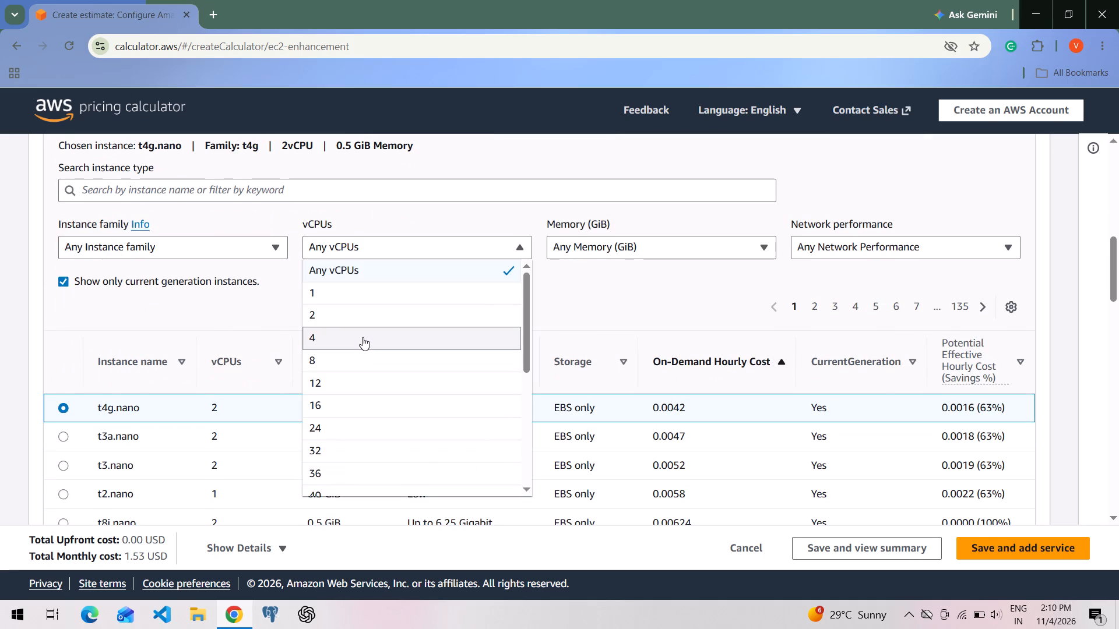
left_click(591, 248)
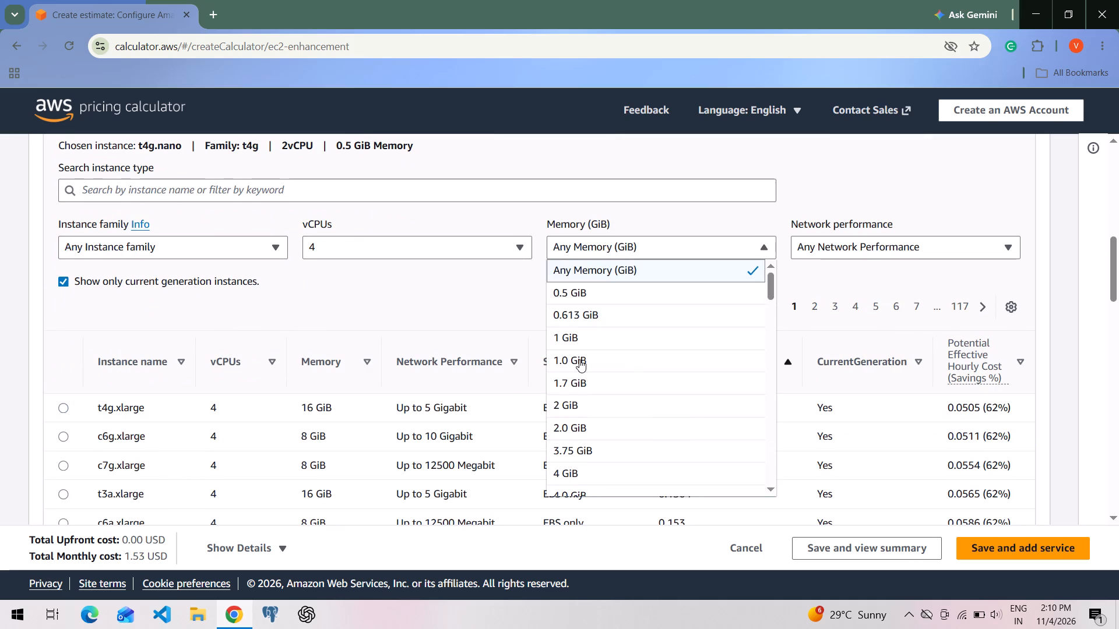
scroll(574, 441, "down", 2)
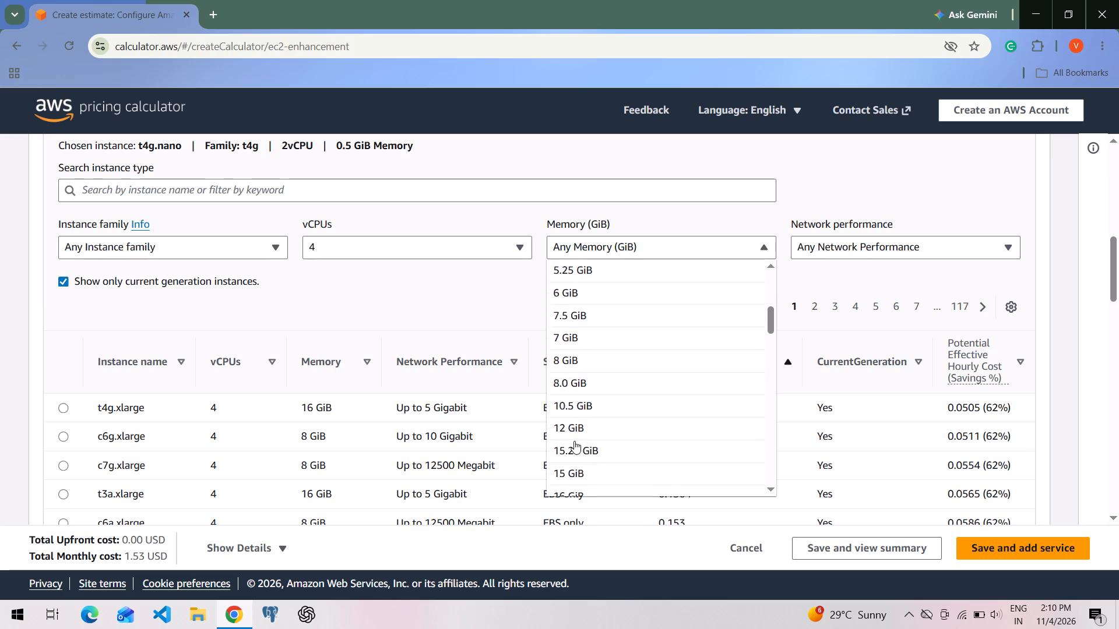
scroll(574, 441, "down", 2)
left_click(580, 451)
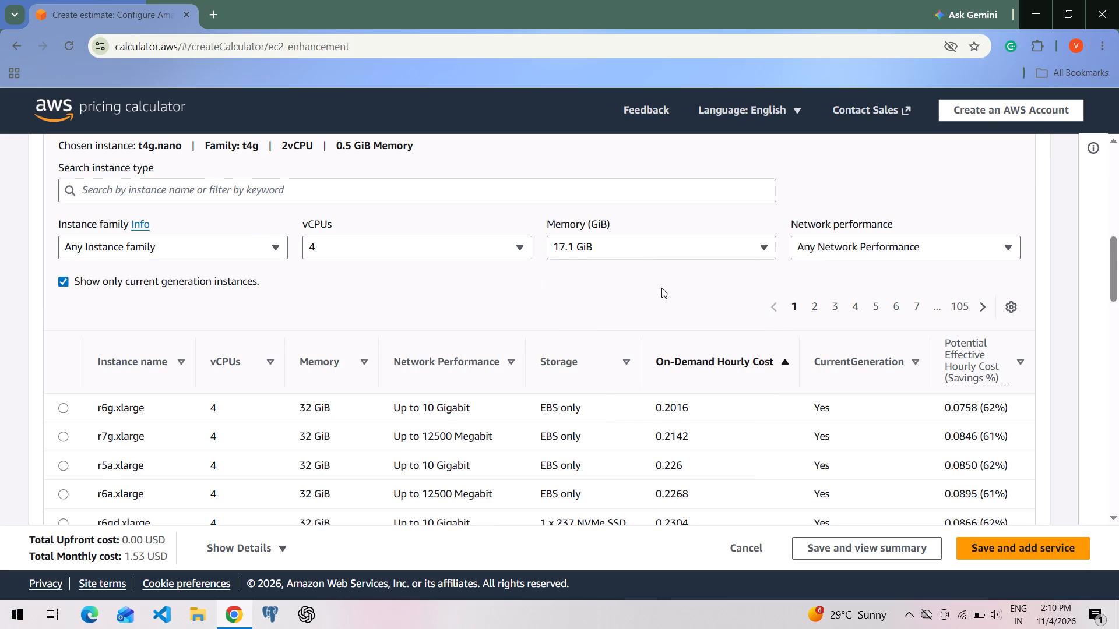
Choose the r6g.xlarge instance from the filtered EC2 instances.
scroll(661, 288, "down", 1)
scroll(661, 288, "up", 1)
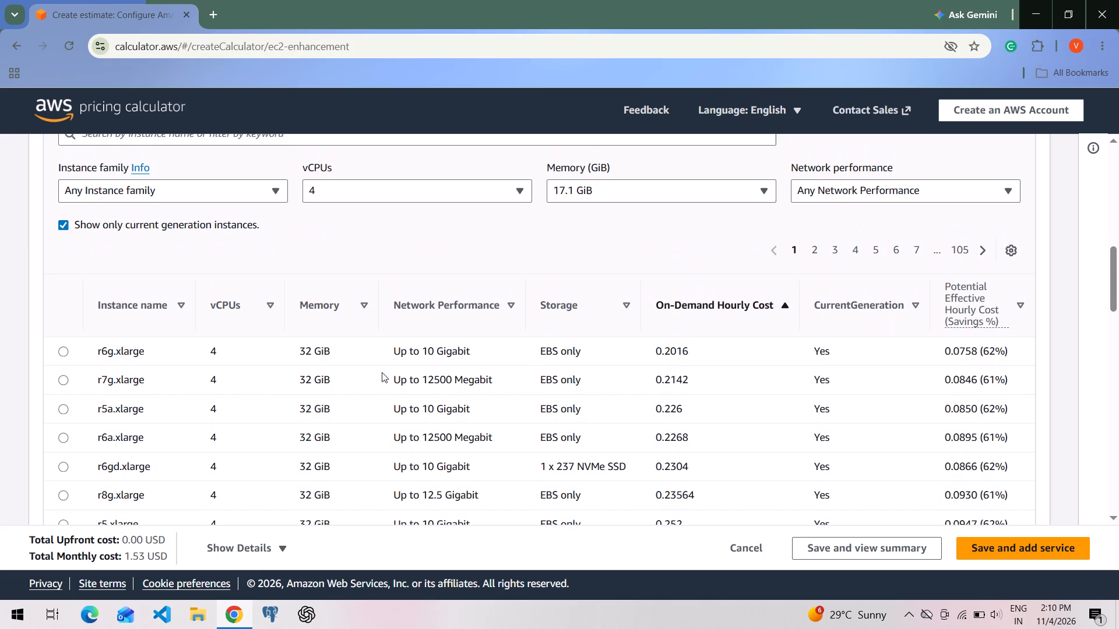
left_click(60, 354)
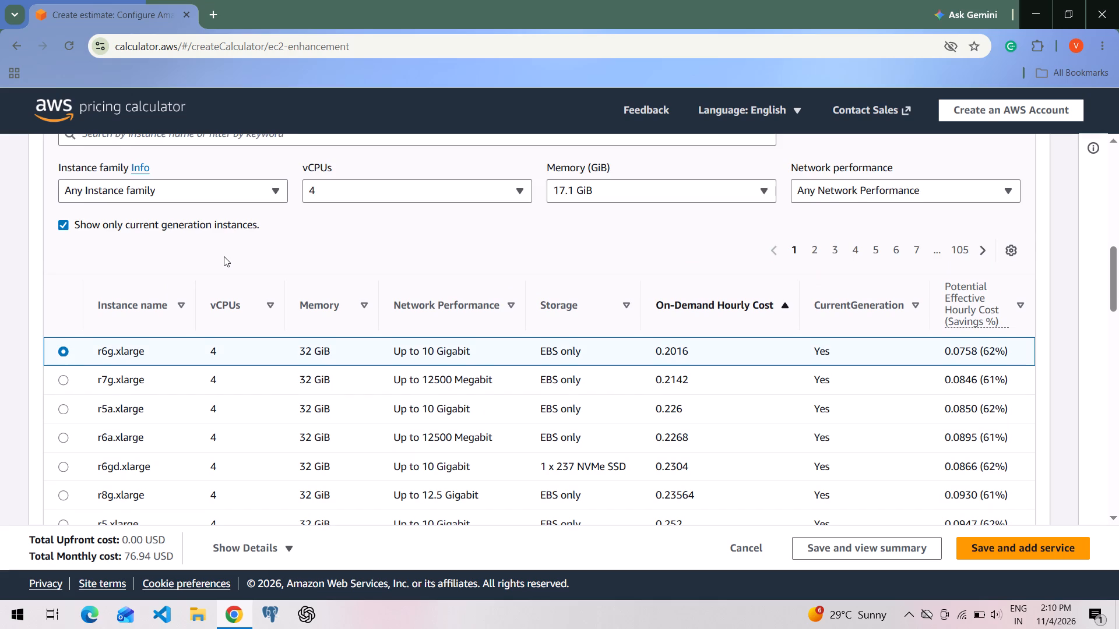
Change the operating system in the EC2 specifications to Windows Server.
scroll(224, 256, "up", 5)
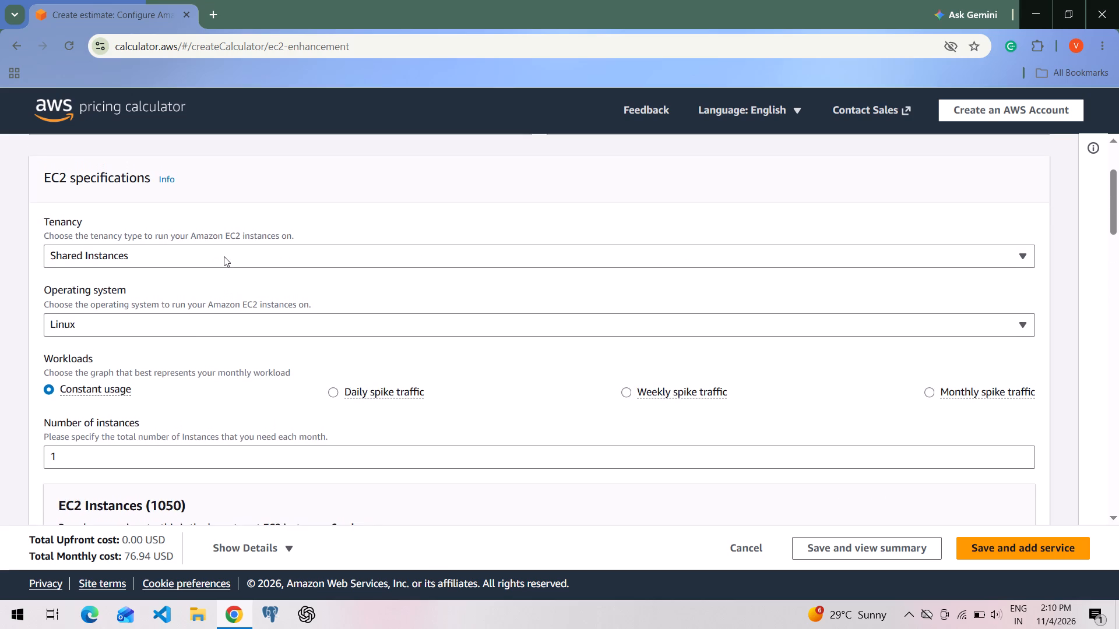
scroll(224, 256, "up", 3)
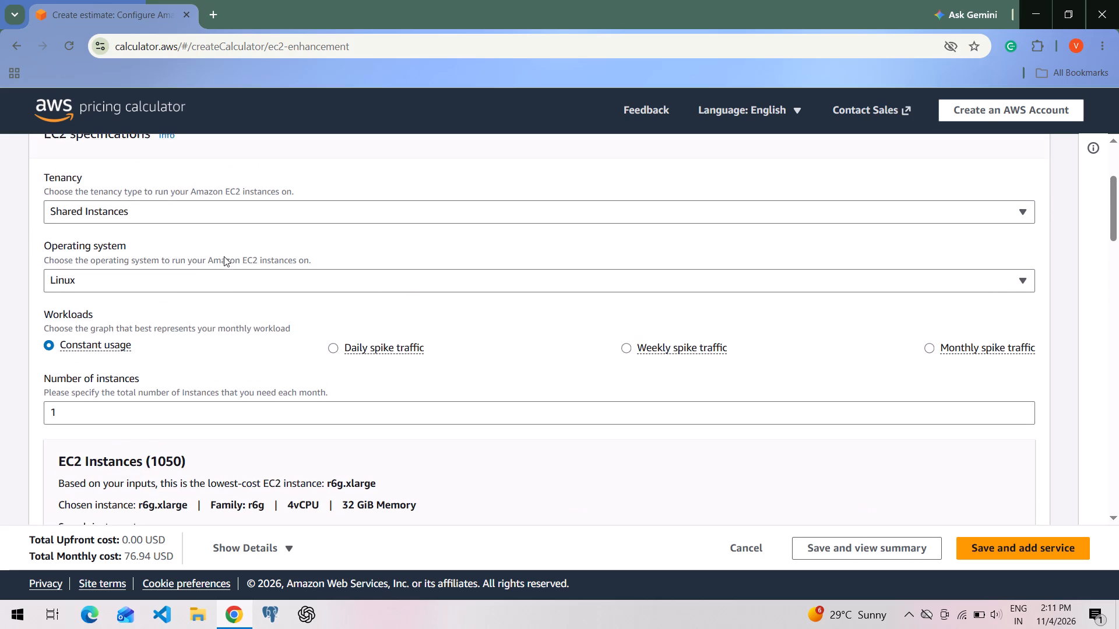
scroll(224, 256, "up", 1)
left_click(318, 289)
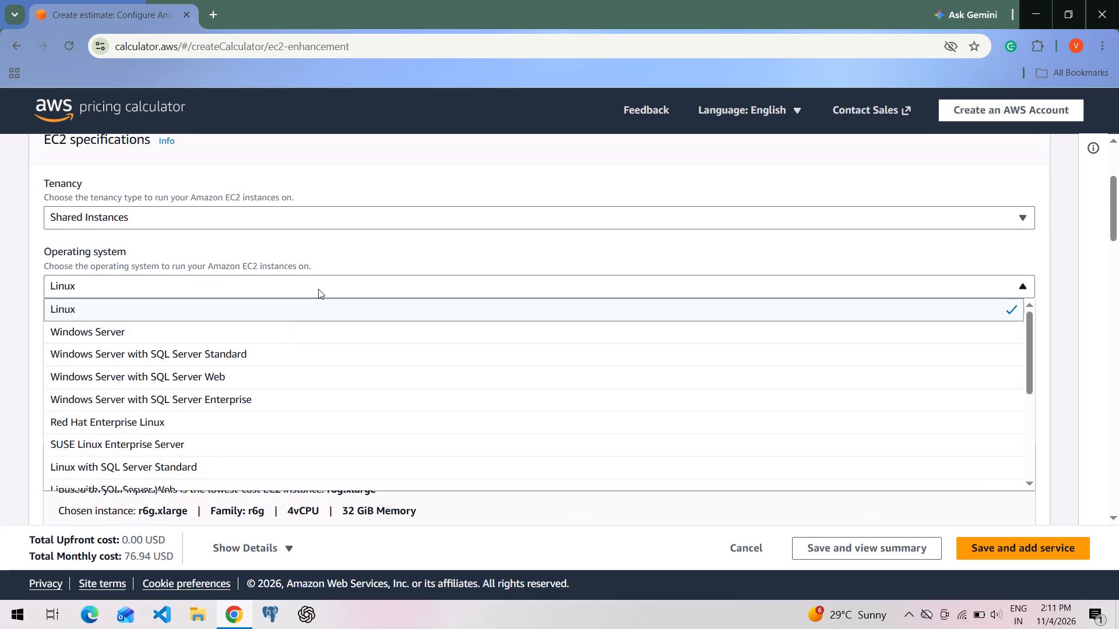
left_click(267, 341)
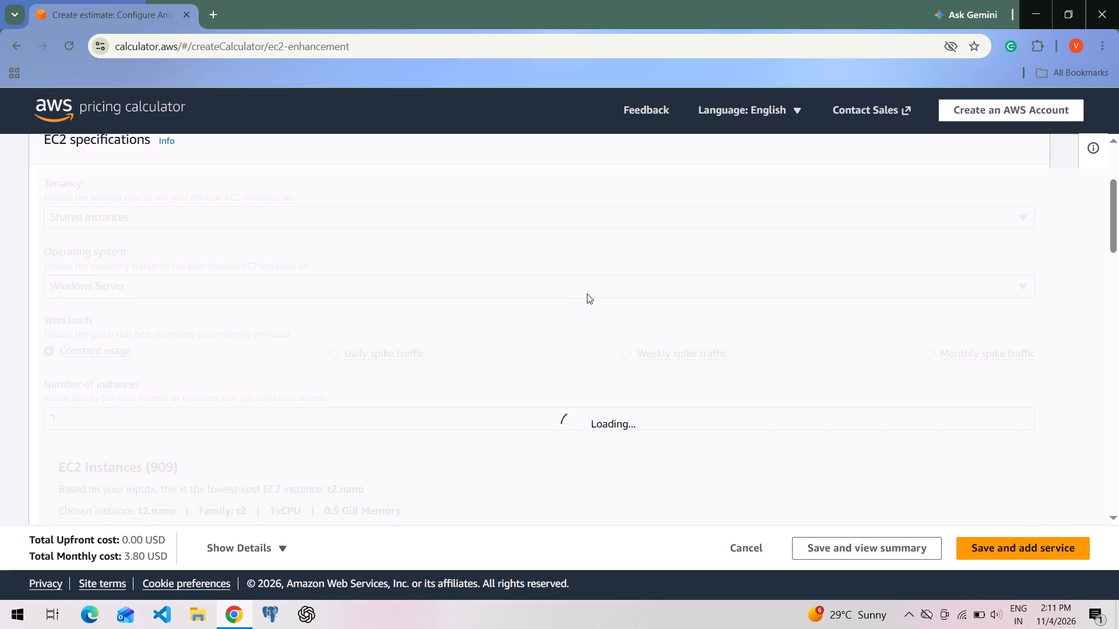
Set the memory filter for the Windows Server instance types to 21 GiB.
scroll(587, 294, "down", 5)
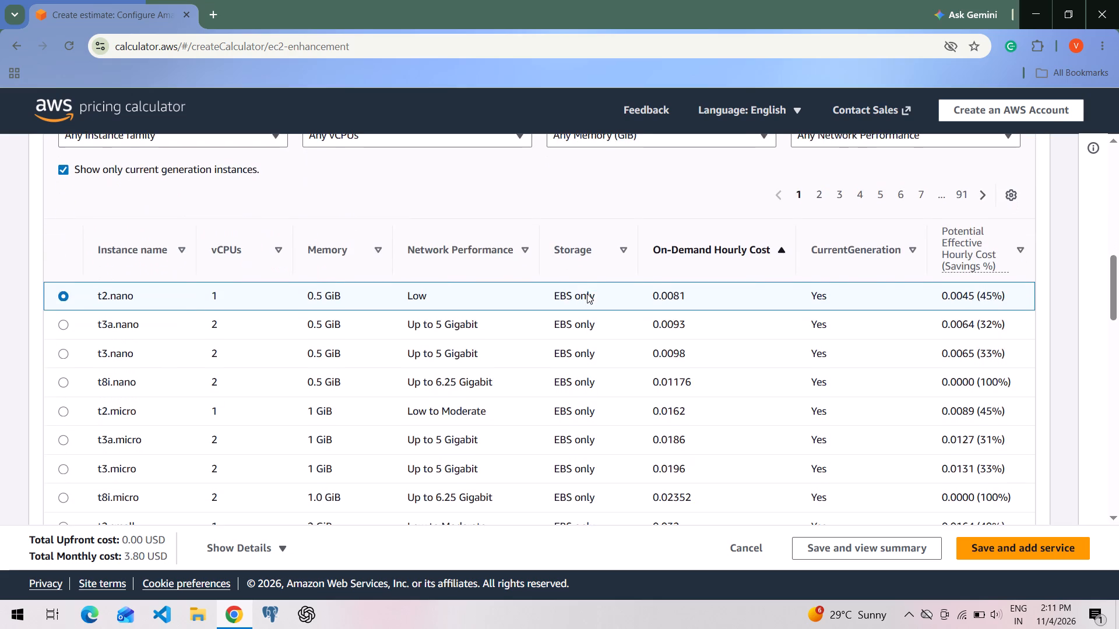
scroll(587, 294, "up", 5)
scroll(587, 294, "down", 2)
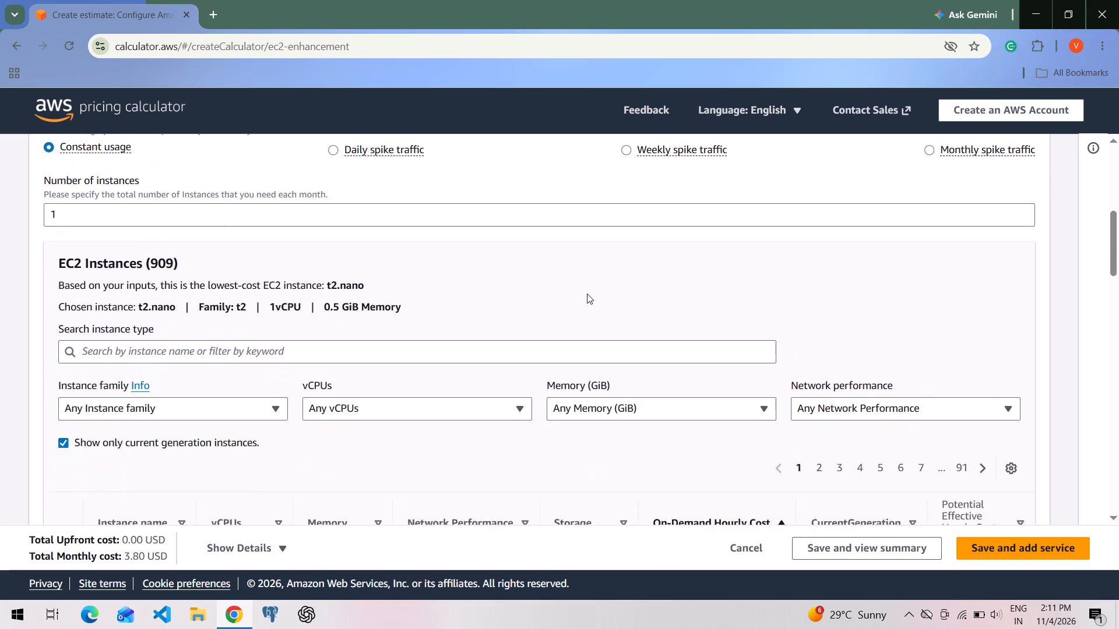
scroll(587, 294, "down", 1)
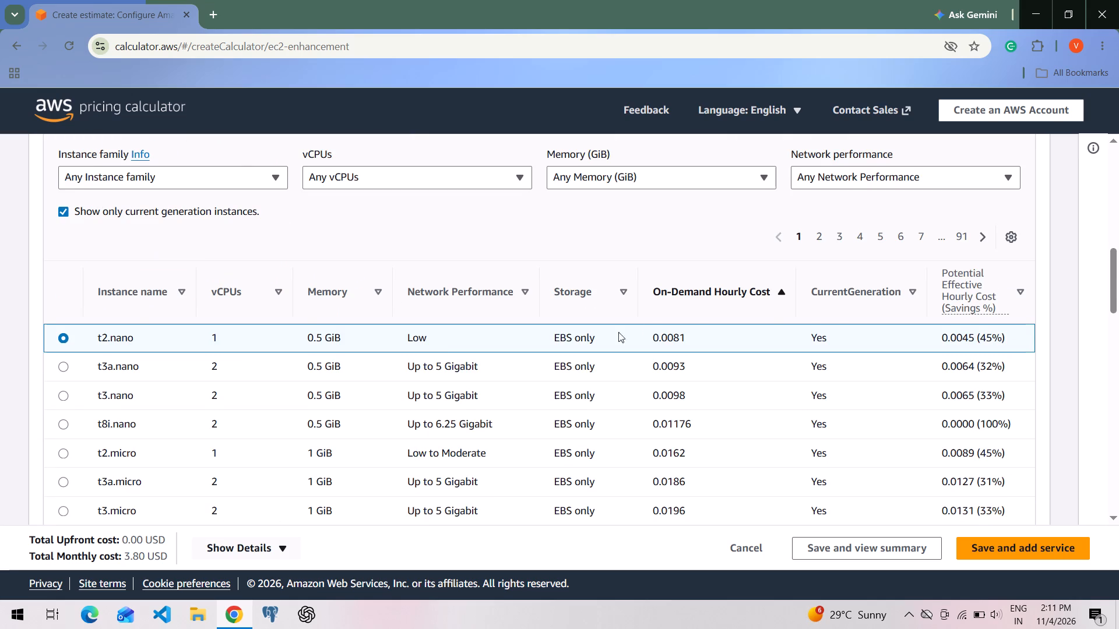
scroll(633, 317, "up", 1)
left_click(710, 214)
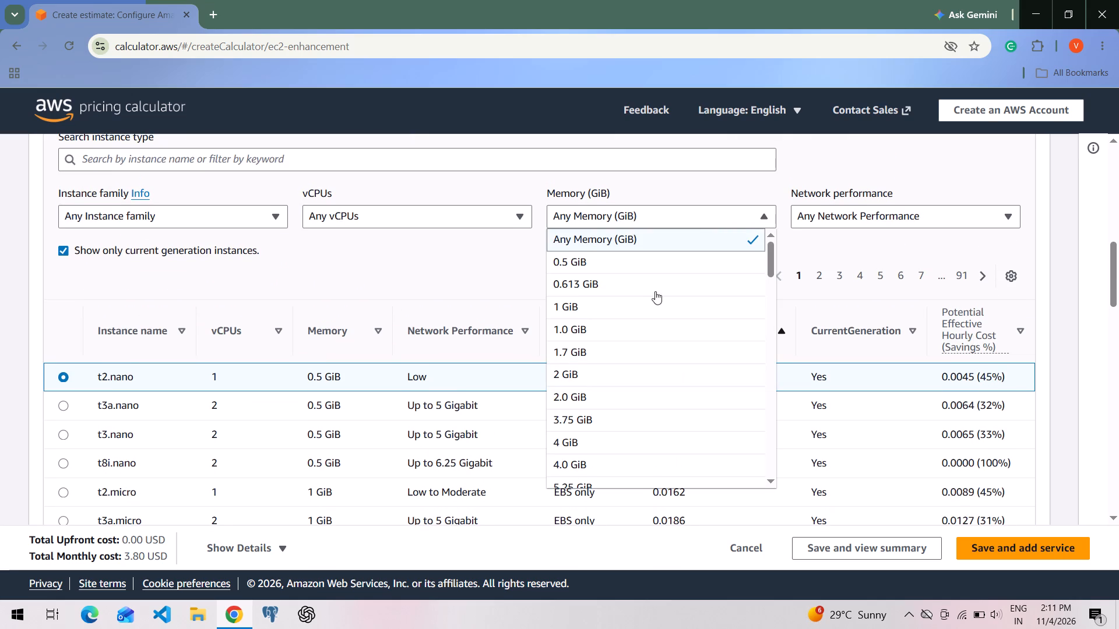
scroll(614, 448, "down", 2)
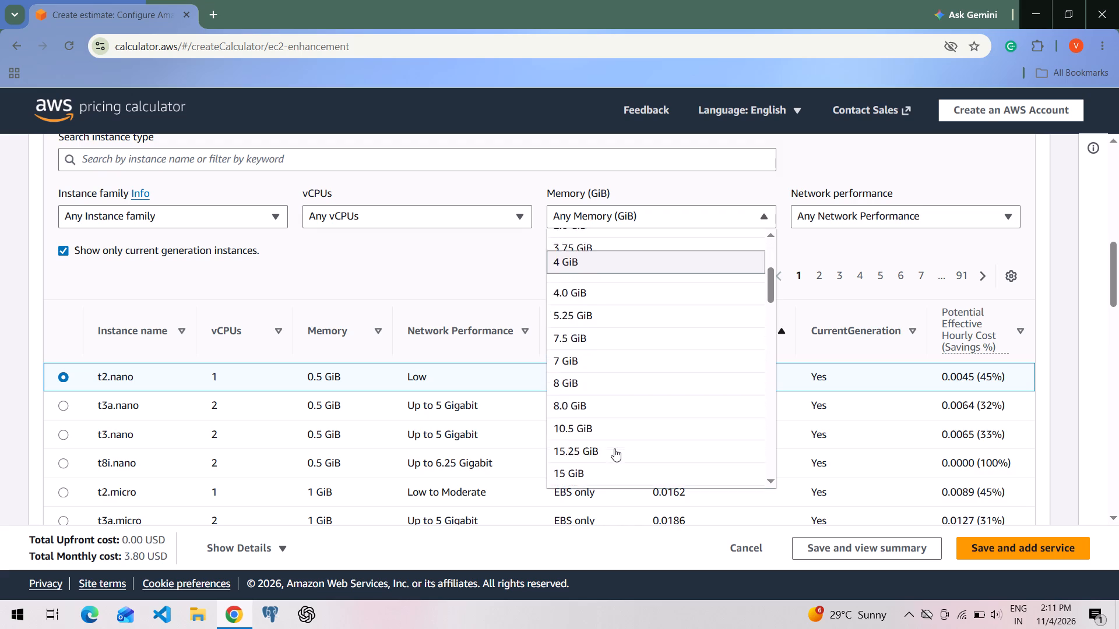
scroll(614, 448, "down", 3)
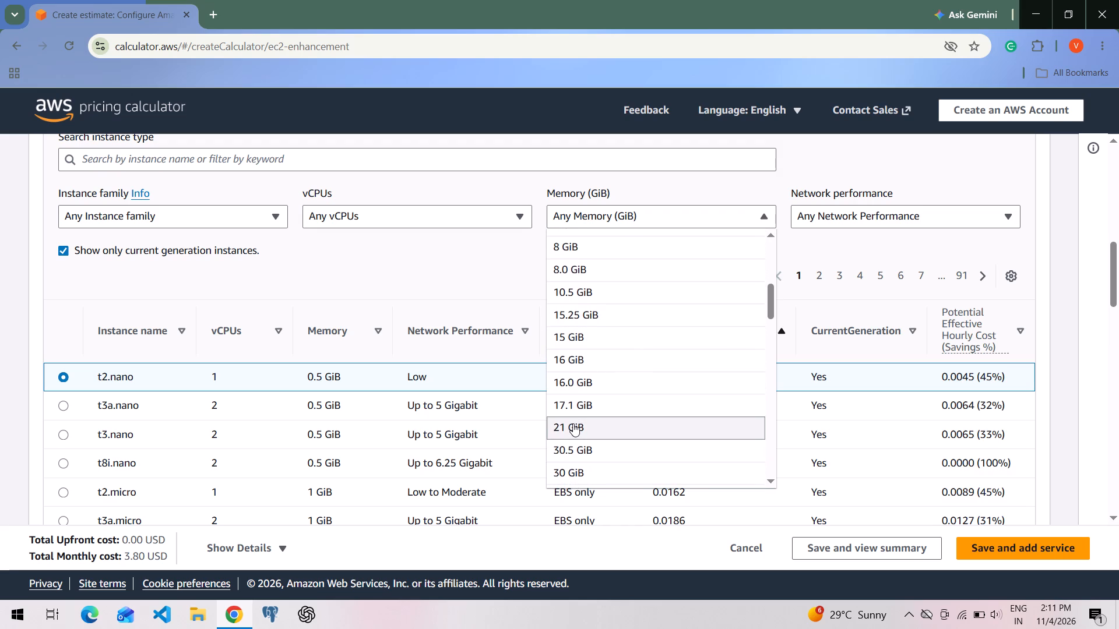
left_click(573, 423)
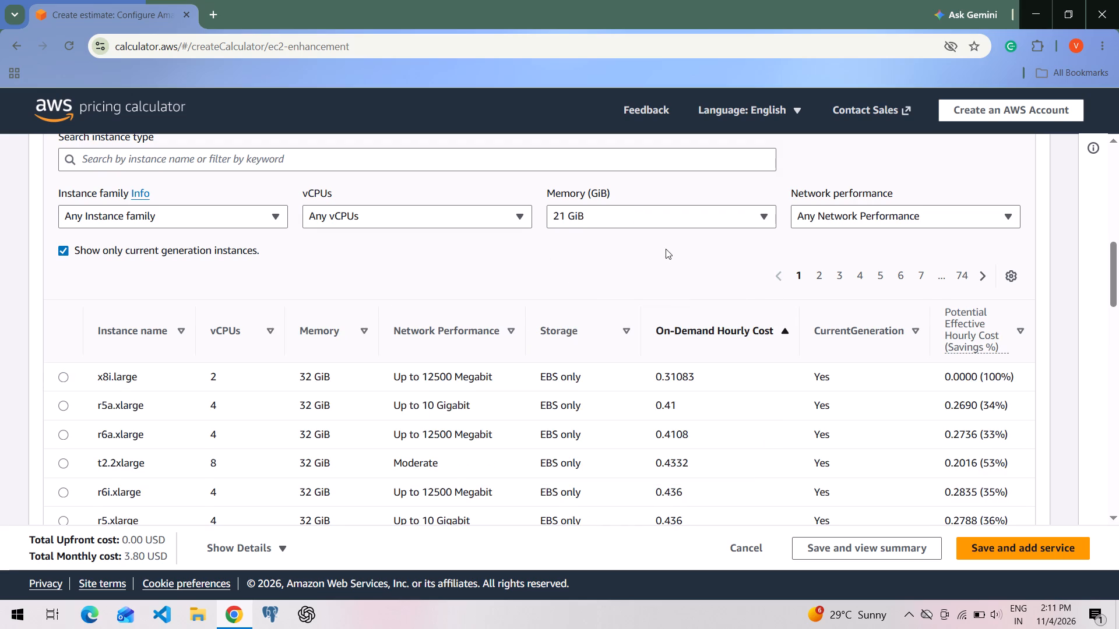
Set the memory filter for the Windows Server instance types to 17.1 GiB.
left_click(698, 216)
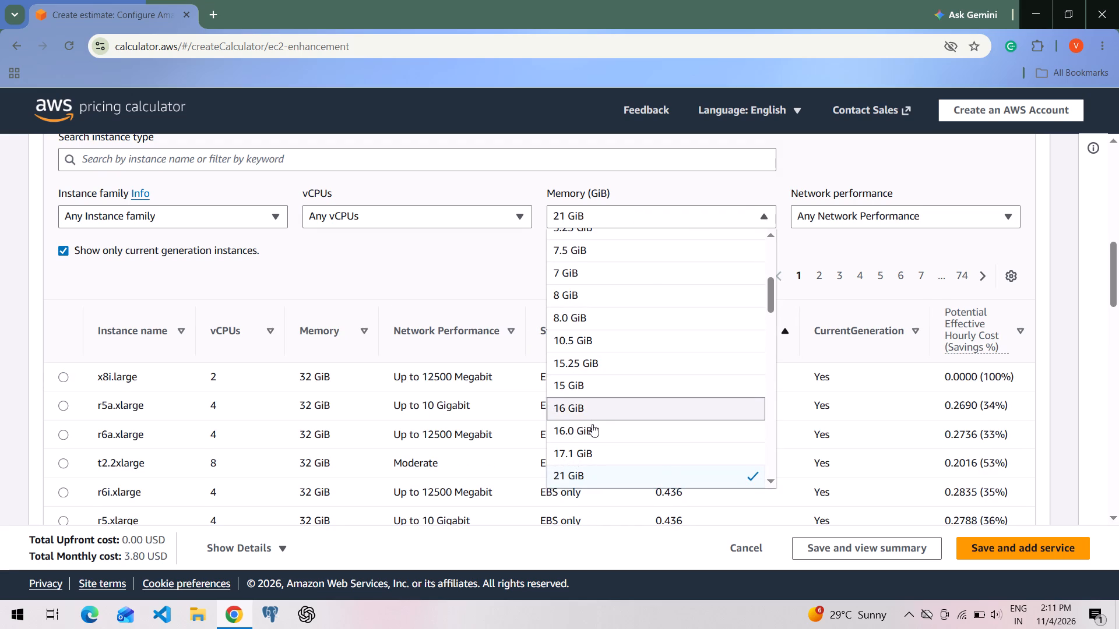
left_click(592, 443)
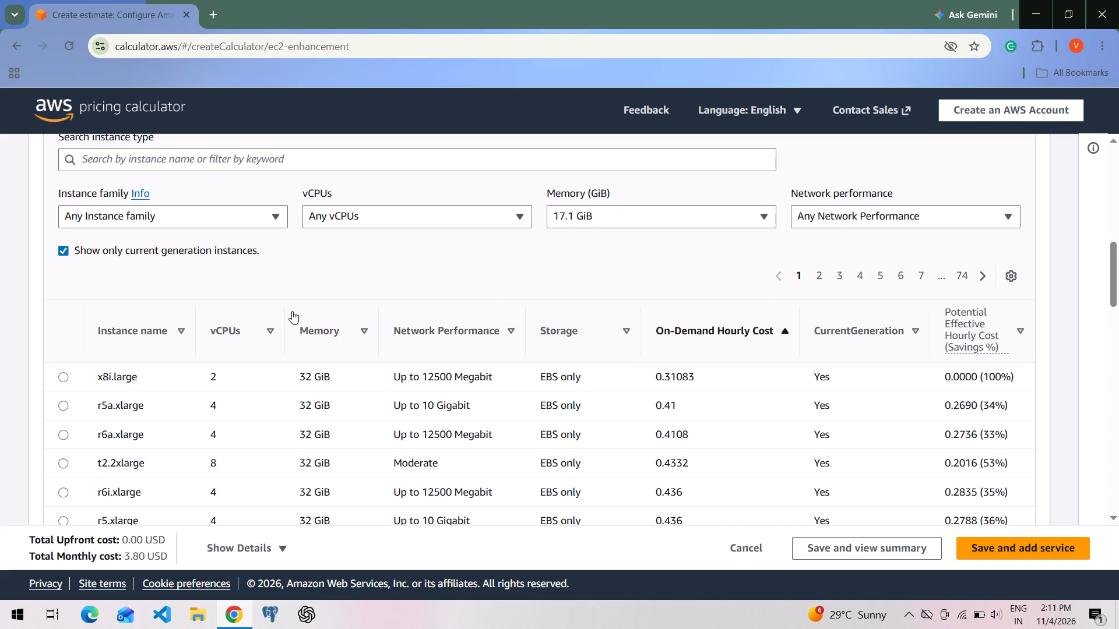
scroll(710, 259, "up", 3)
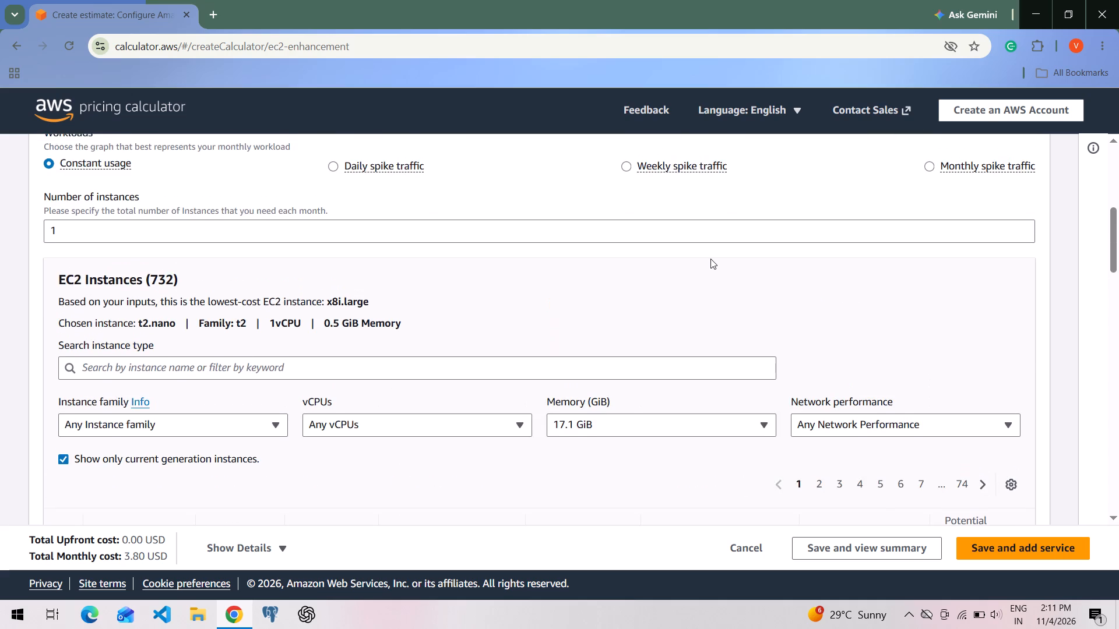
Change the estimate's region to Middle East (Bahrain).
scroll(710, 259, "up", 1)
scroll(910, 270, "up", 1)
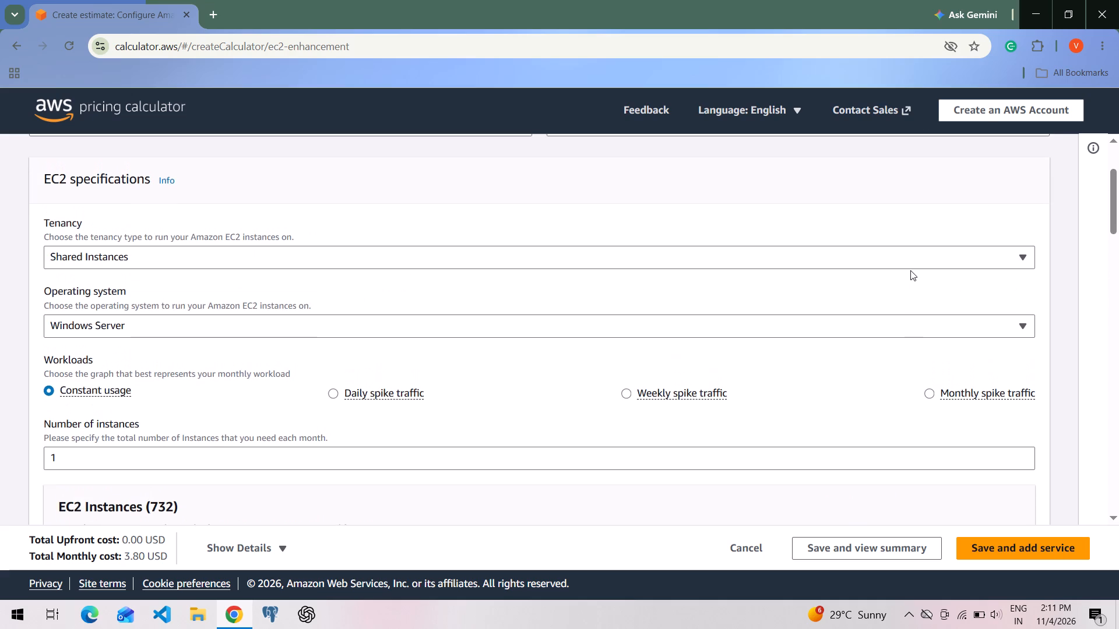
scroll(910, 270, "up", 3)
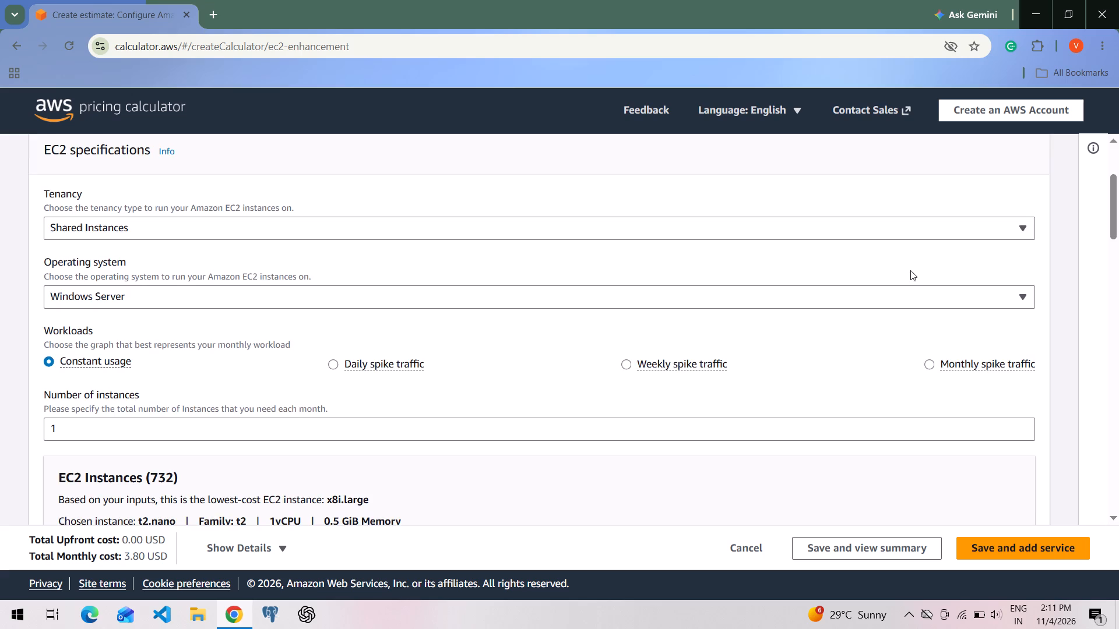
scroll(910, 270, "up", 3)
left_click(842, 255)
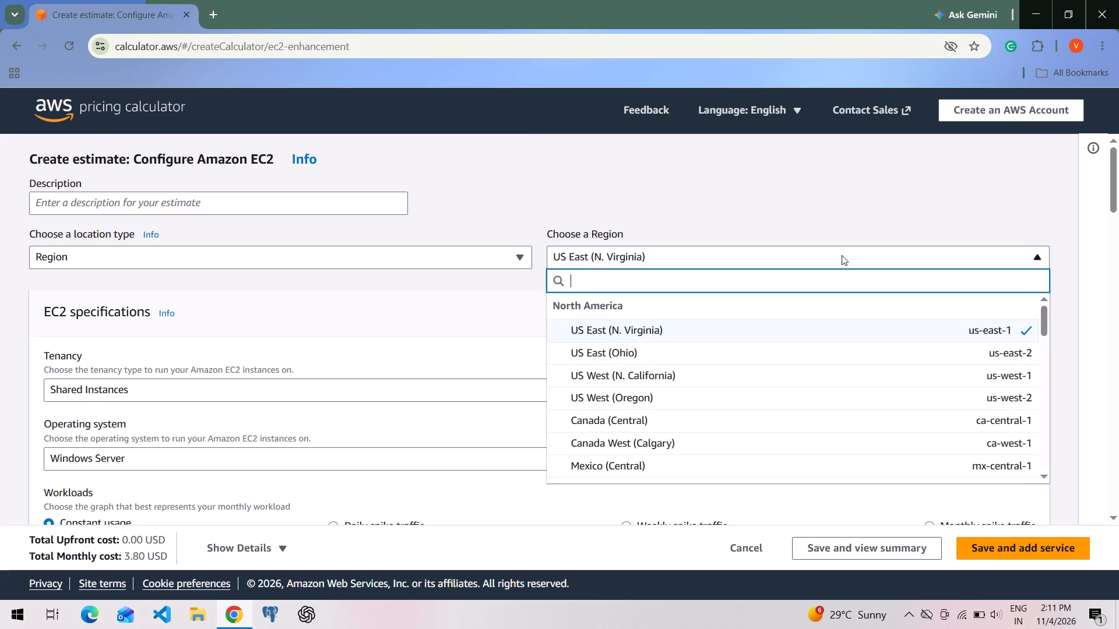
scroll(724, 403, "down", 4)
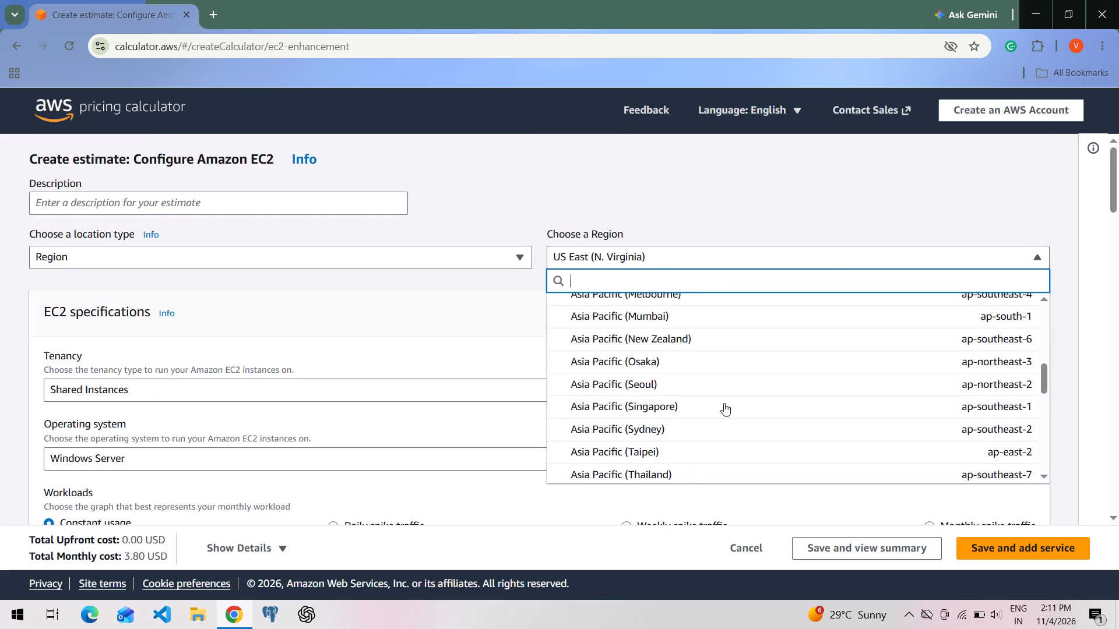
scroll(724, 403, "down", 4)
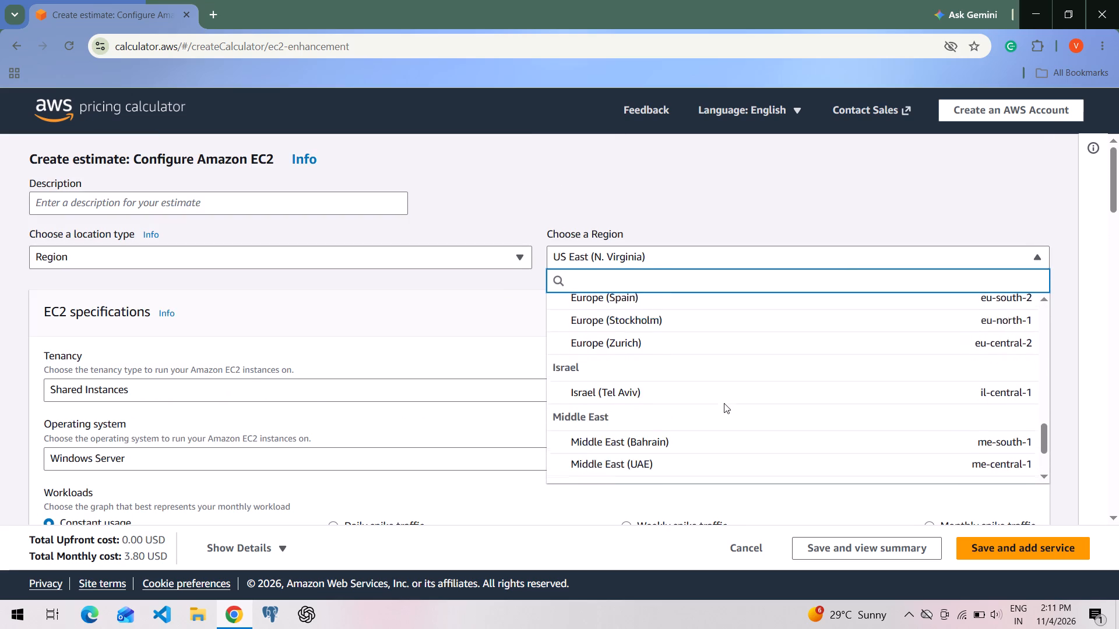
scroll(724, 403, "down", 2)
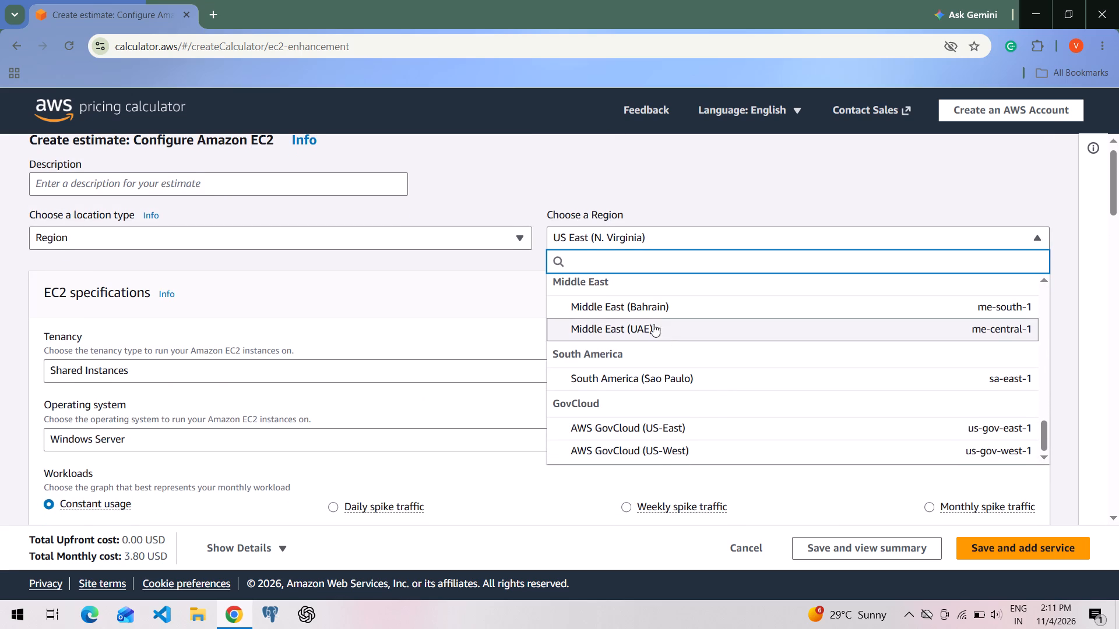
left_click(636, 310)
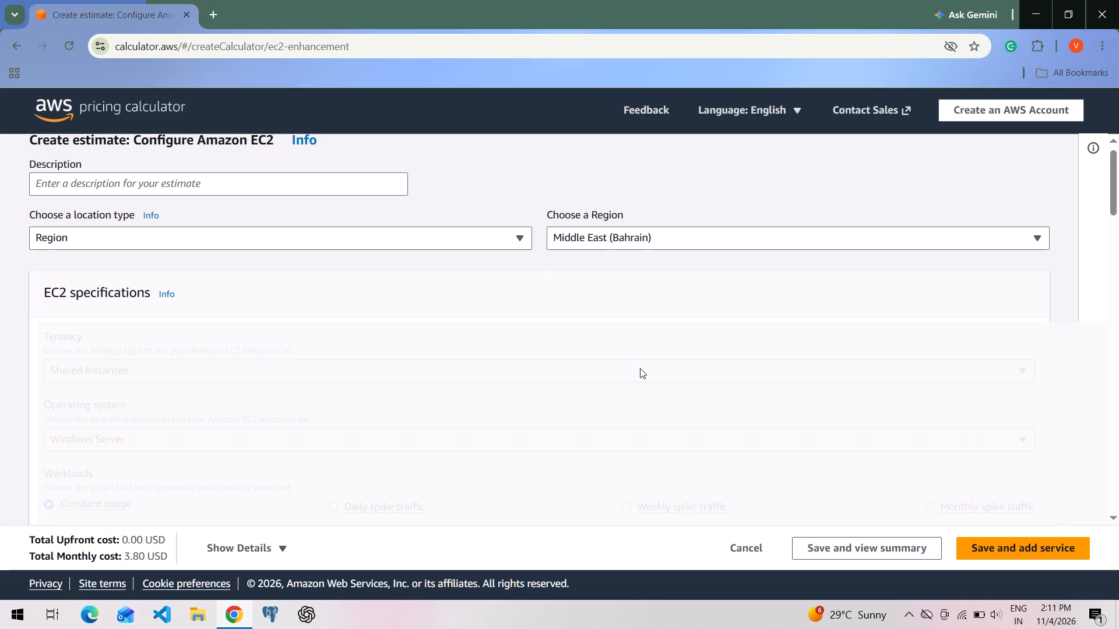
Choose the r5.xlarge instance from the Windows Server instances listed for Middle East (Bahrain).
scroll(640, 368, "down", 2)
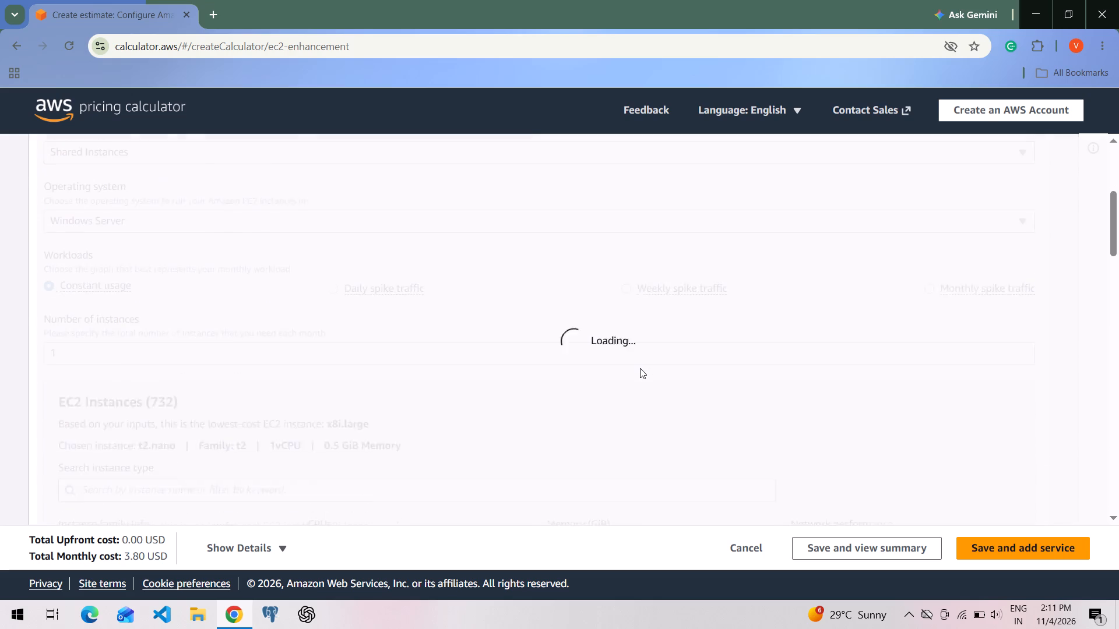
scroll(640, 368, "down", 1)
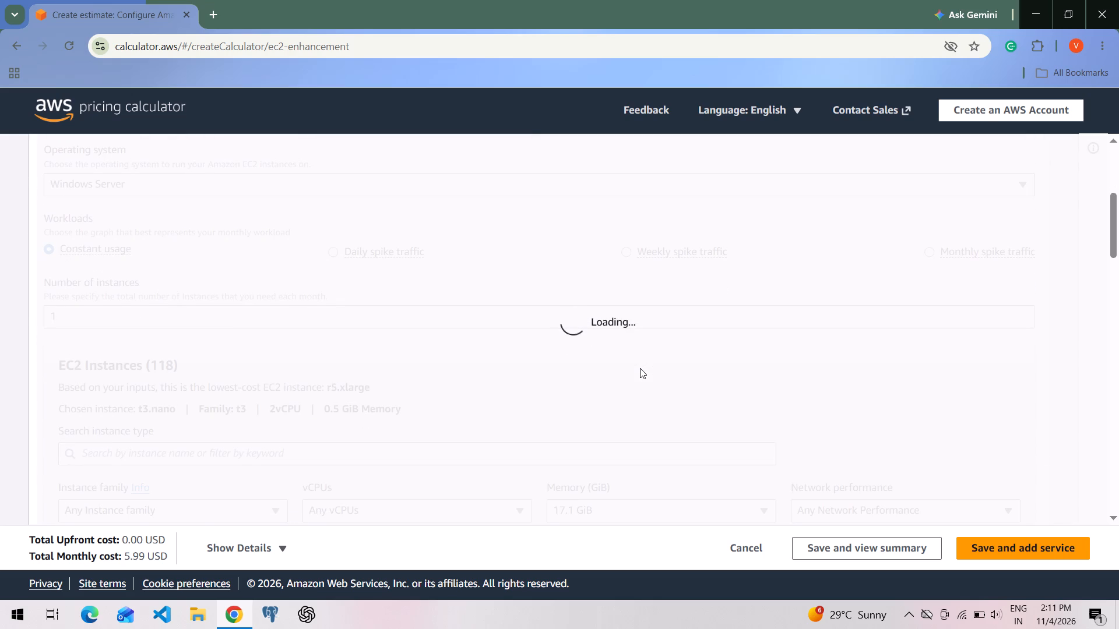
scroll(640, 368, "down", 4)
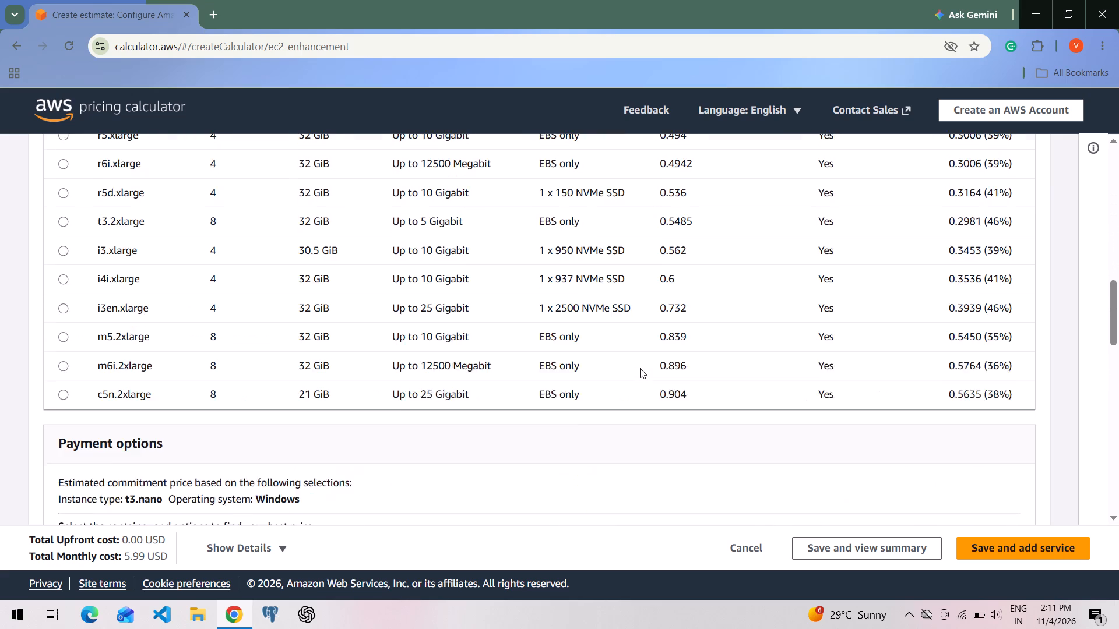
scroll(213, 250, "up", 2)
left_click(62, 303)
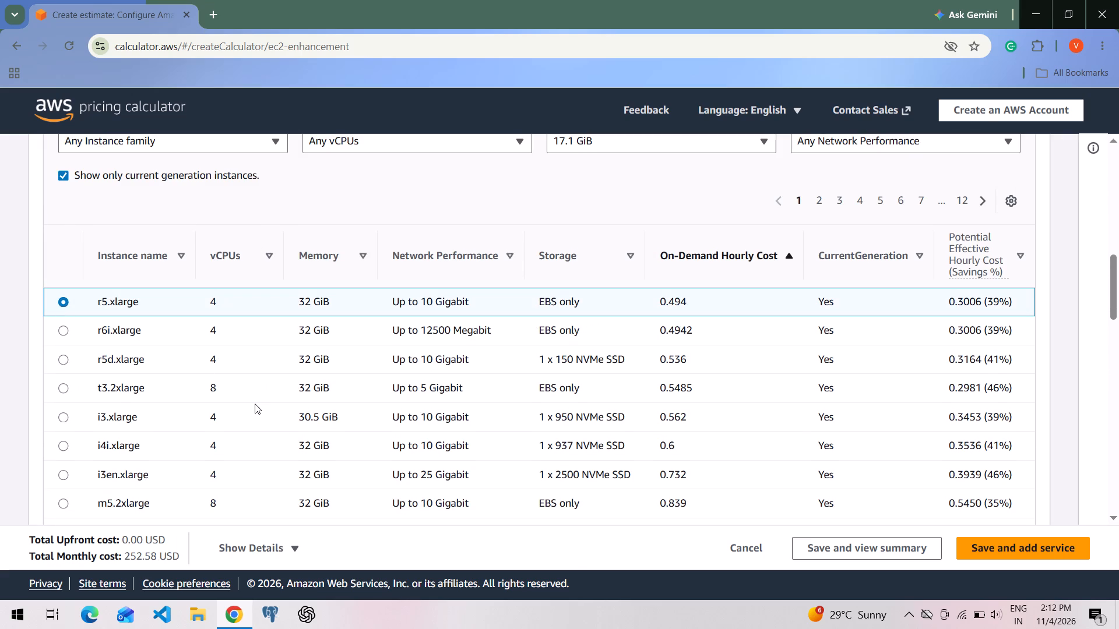
Search the available regions for "nepal" and clear the search text.
scroll(255, 404, "up", 5)
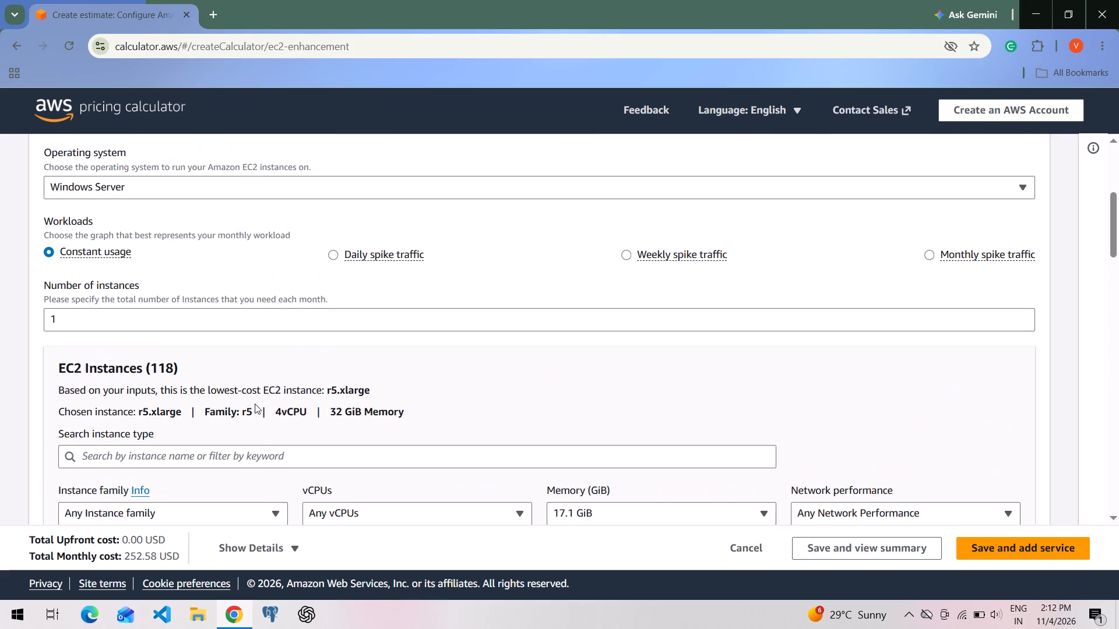
scroll(807, 265, "up", 3)
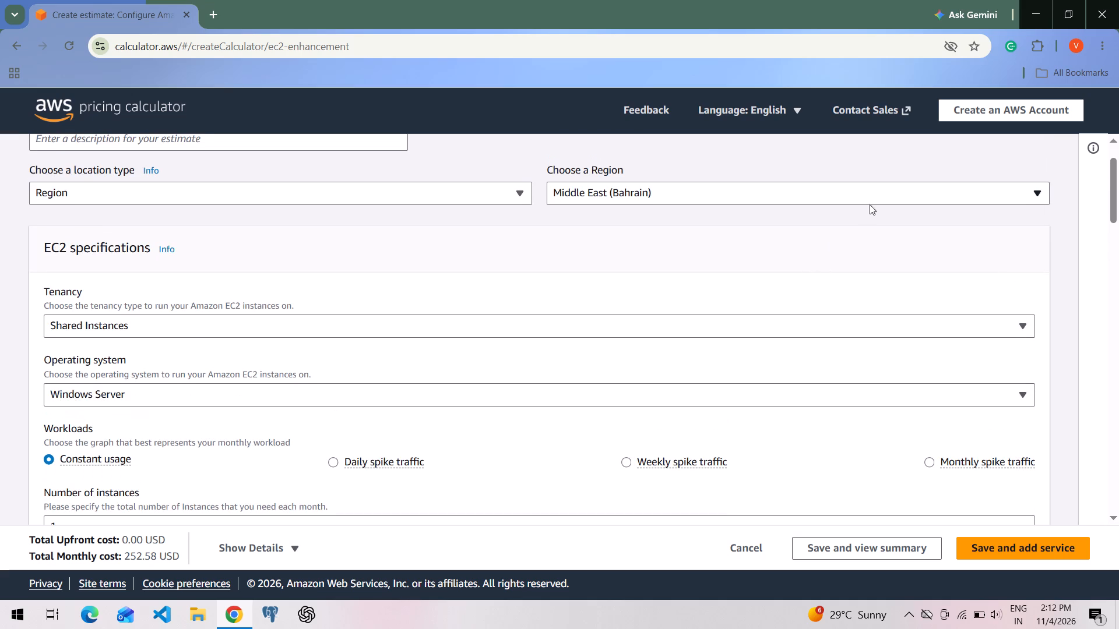
left_click(870, 204)
scroll(704, 394, "up", 2)
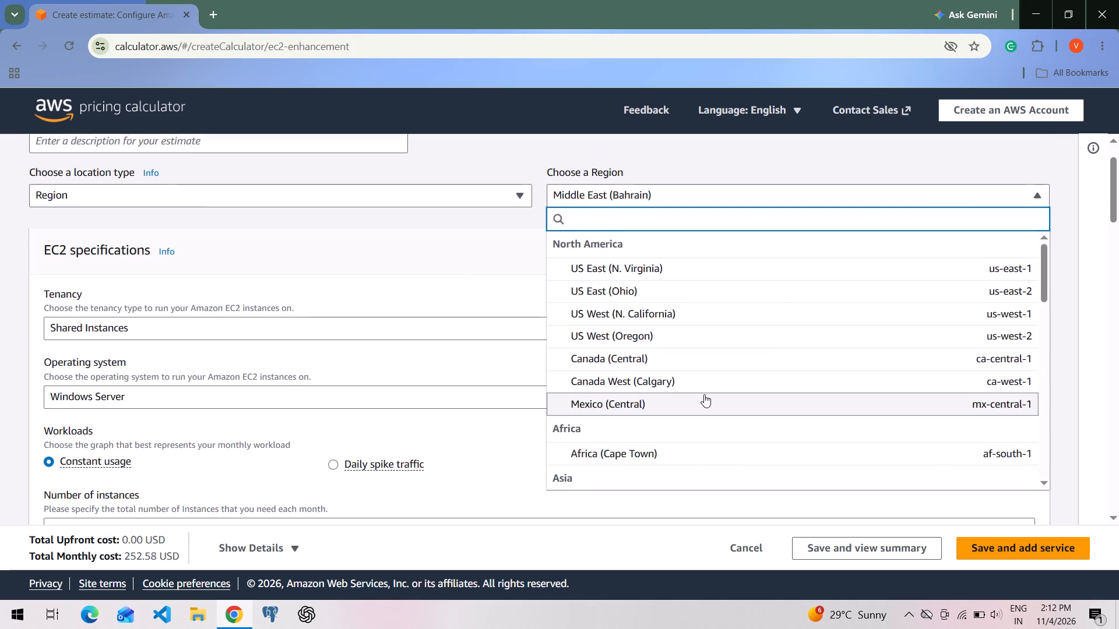
scroll(704, 394, "up", 3)
left_click(621, 281)
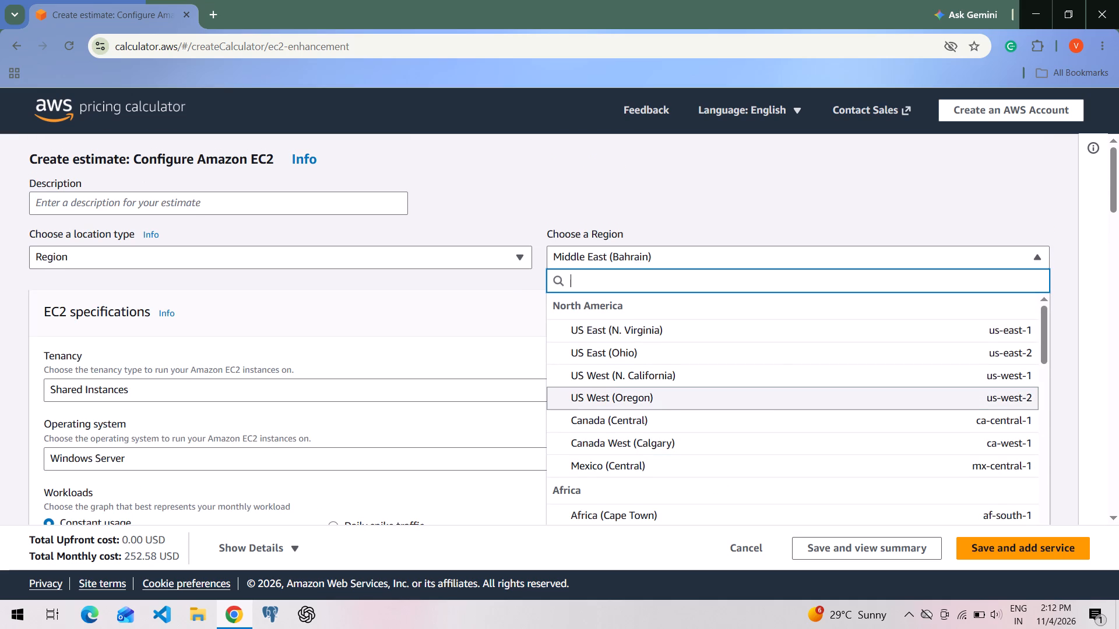
type("nepal")
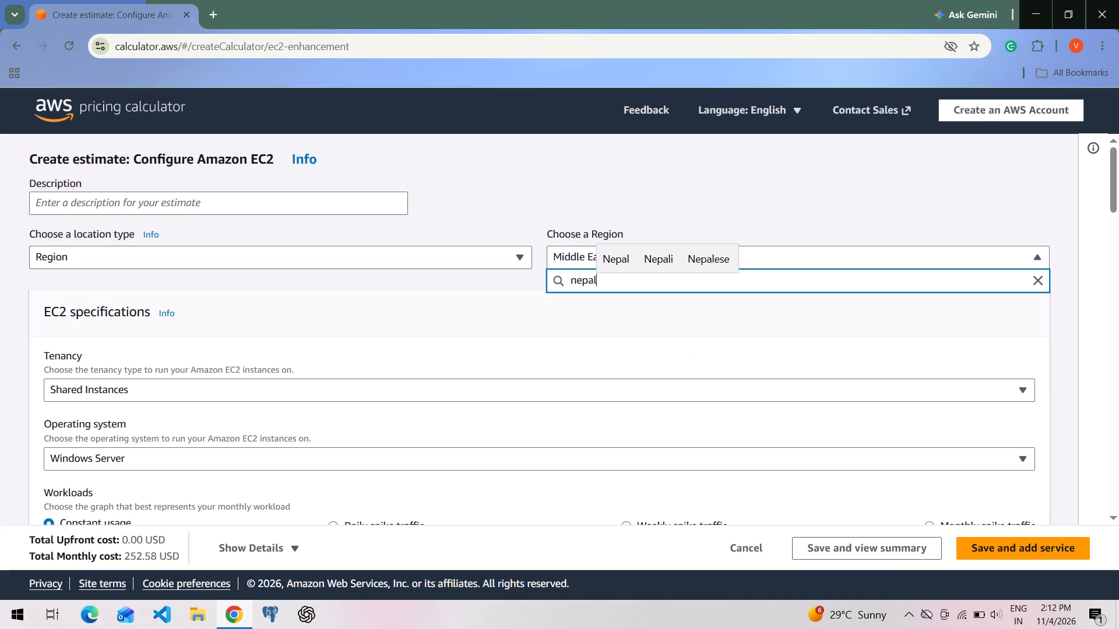
key("BackSpace")
key("BackSpace")
key("BackSpace")
key("BackSpace")
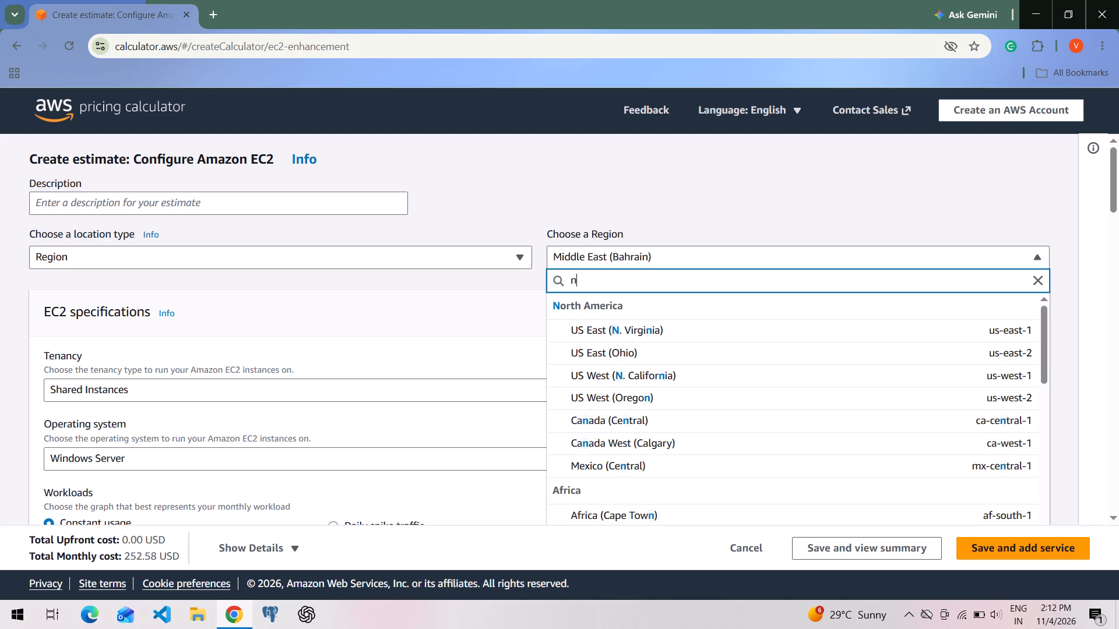
key("BackSpace")
Filter the available regions by "n" and look through the matching Asian and European regions.
key("n")
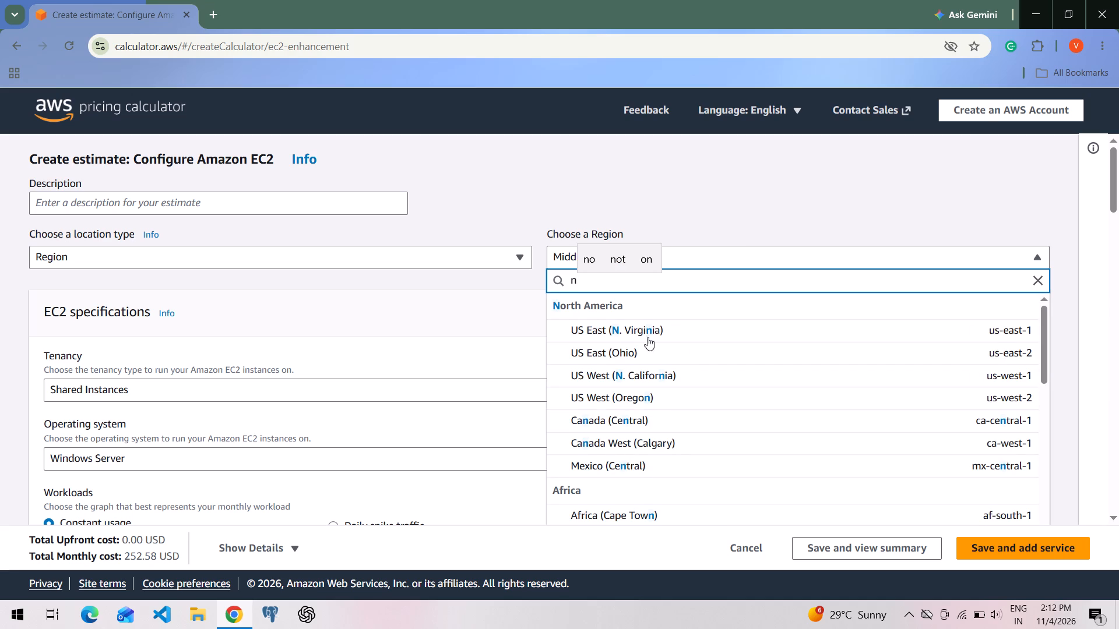
scroll(664, 386, "down", 1)
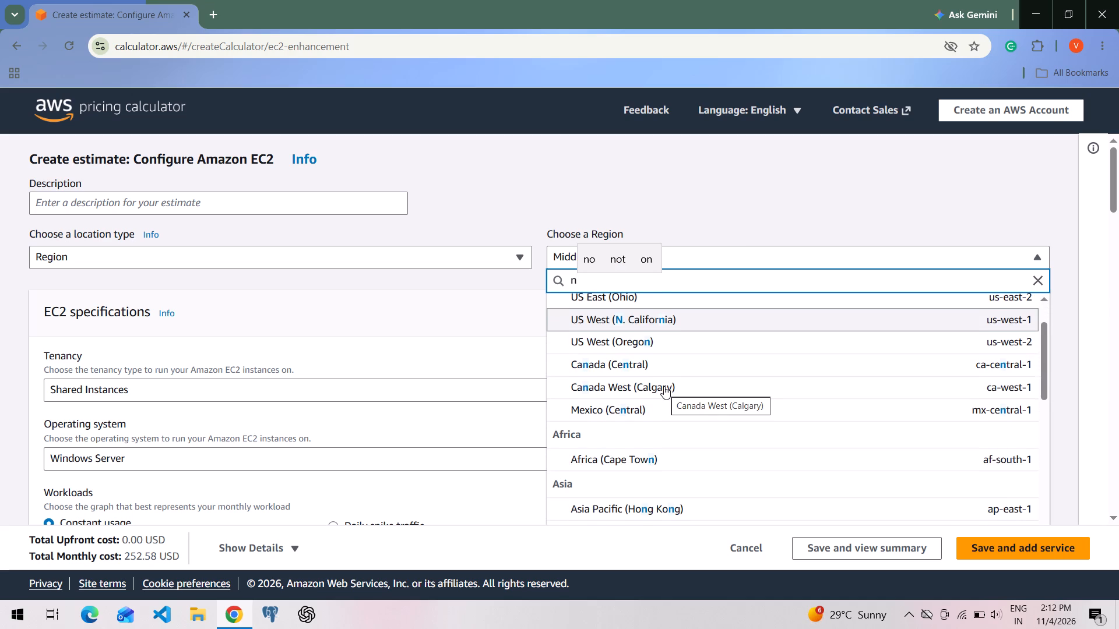
scroll(664, 386, "down", 2)
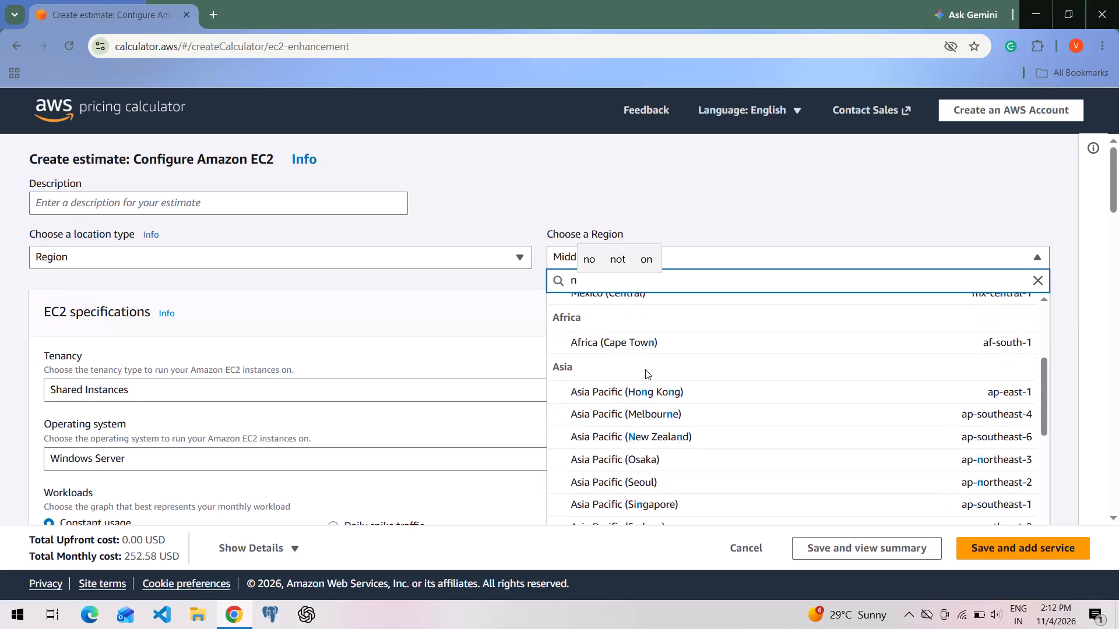
scroll(645, 369, "down", 2)
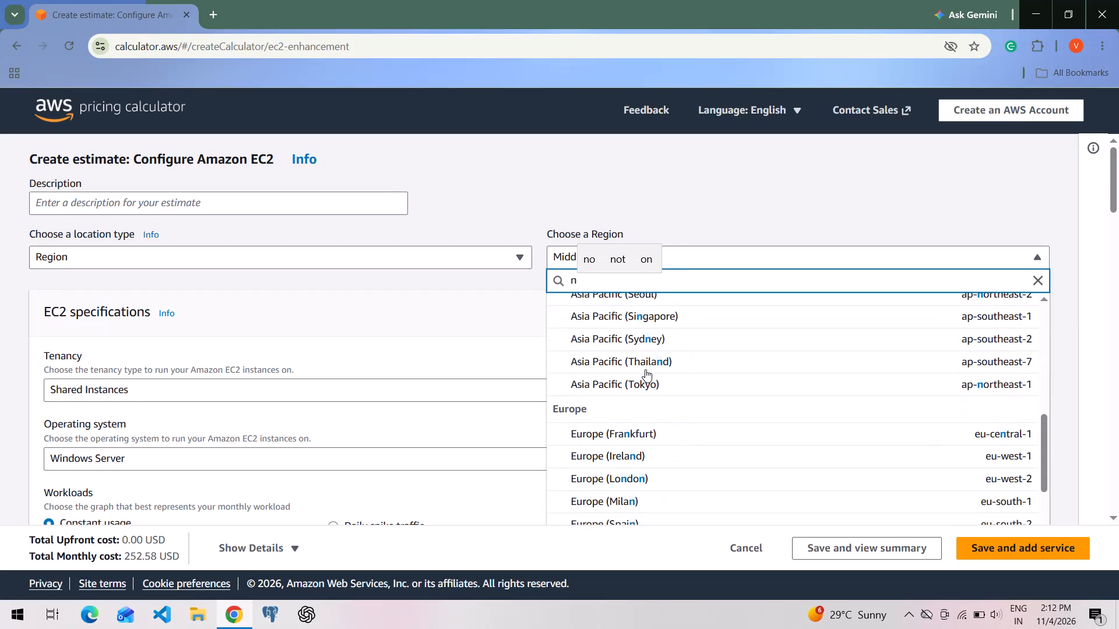
Search the regions for "hy" and set the estimate's region to Asia Pacific (Hyderabad).
key("BackSpace")
key("BackSpace")
type("hy")
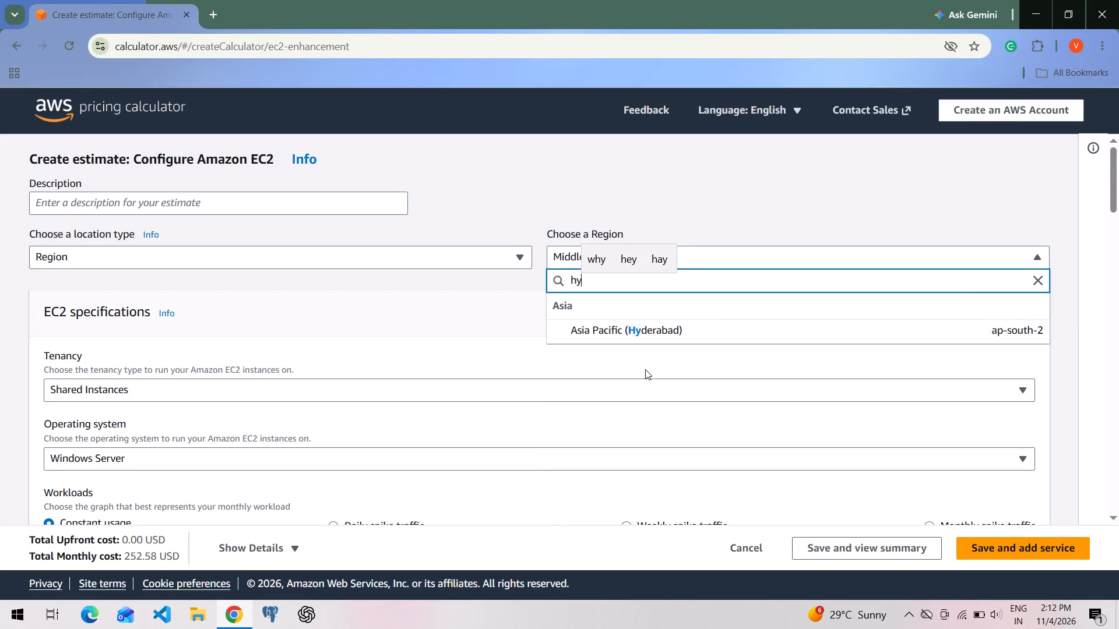
left_click(657, 332)
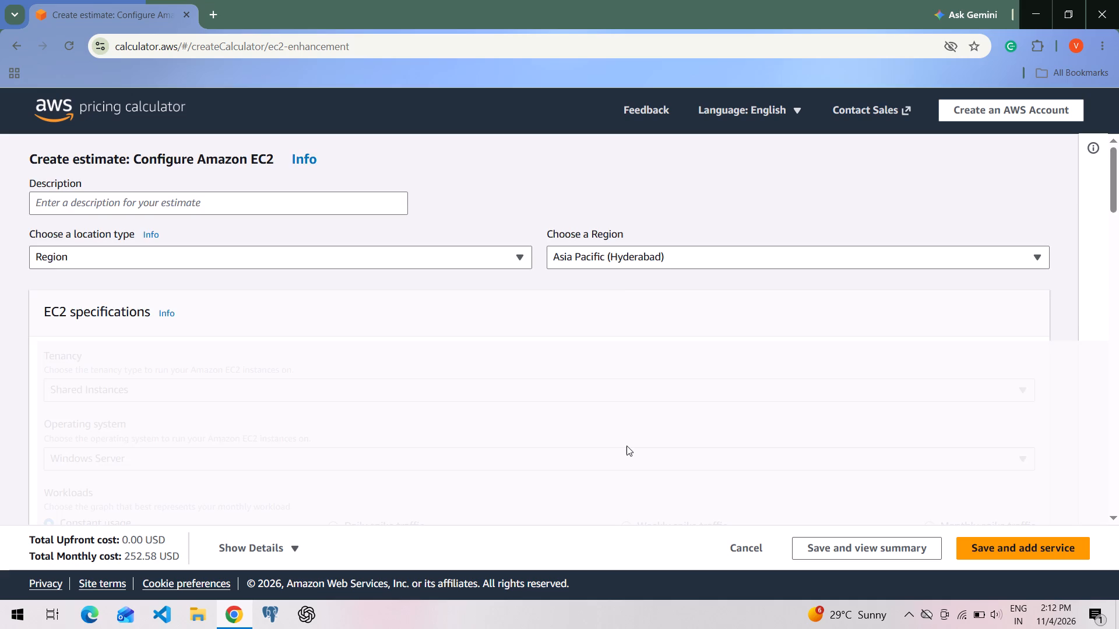
Examine the hourly costs and specifications of the Hyderabad Windows Server instances, along with the payment options.
scroll(627, 446, "down", 5)
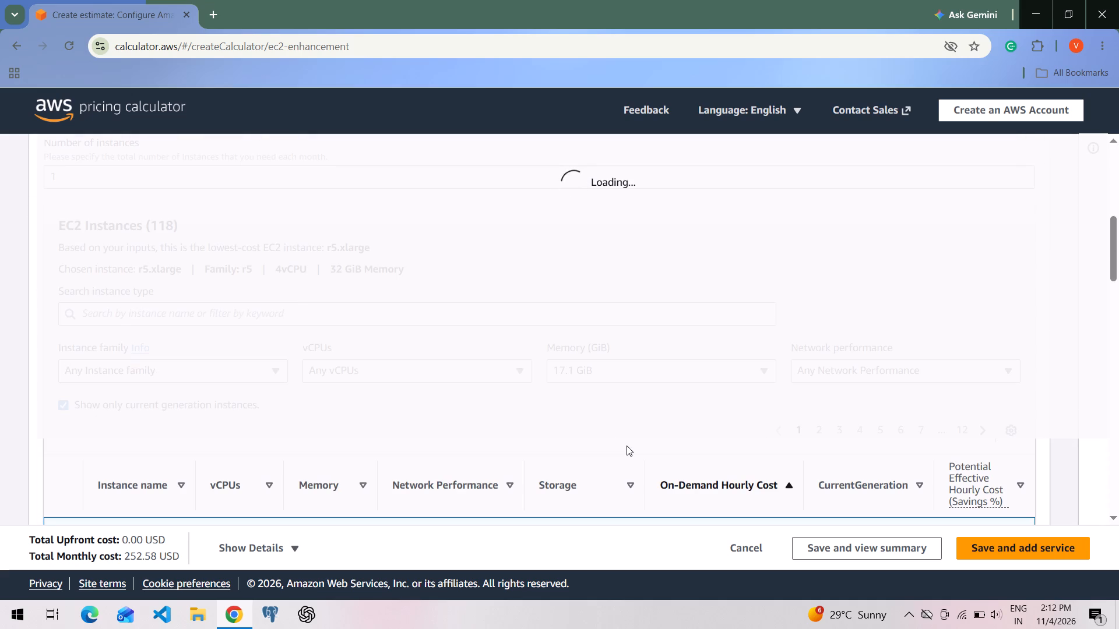
scroll(627, 446, "down", 1)
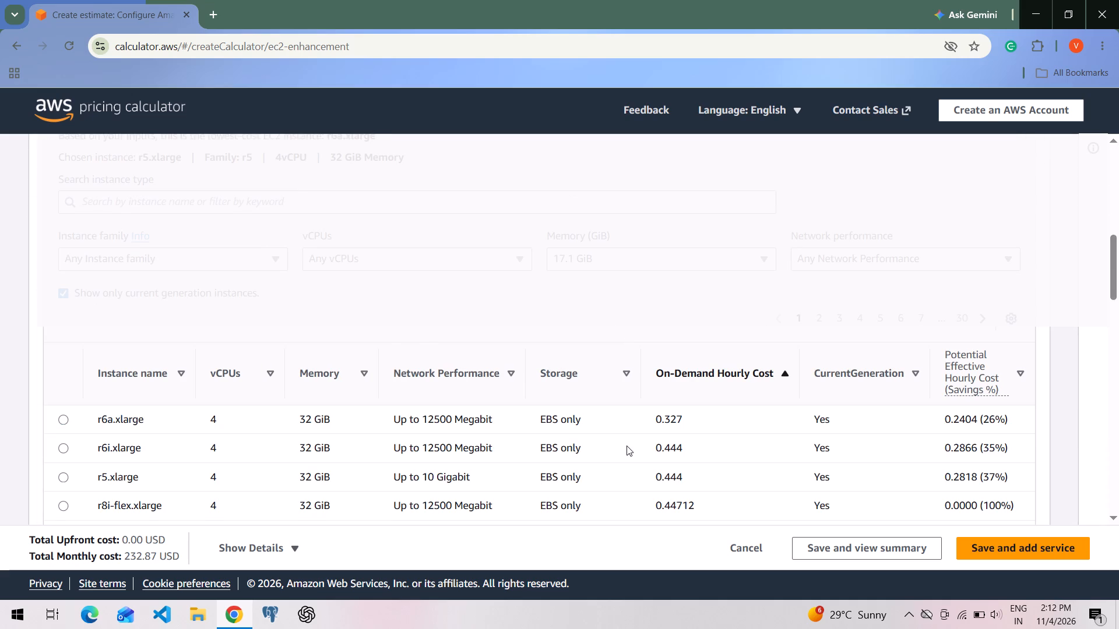
scroll(627, 446, "down", 1)
scroll(627, 446, "up", 1)
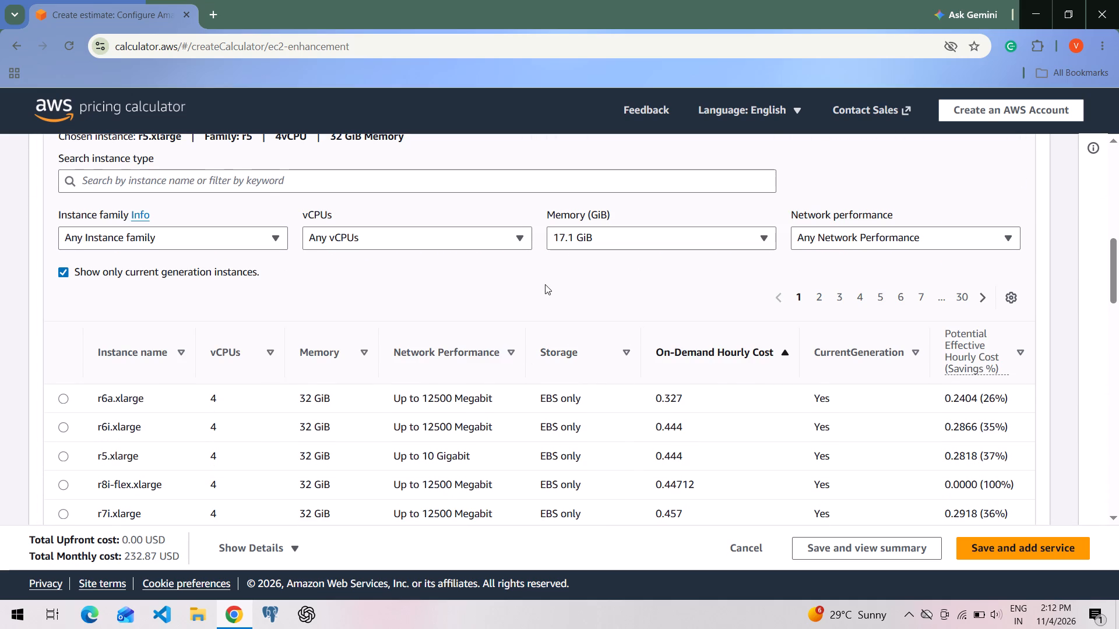
scroll(547, 282, "down", 2)
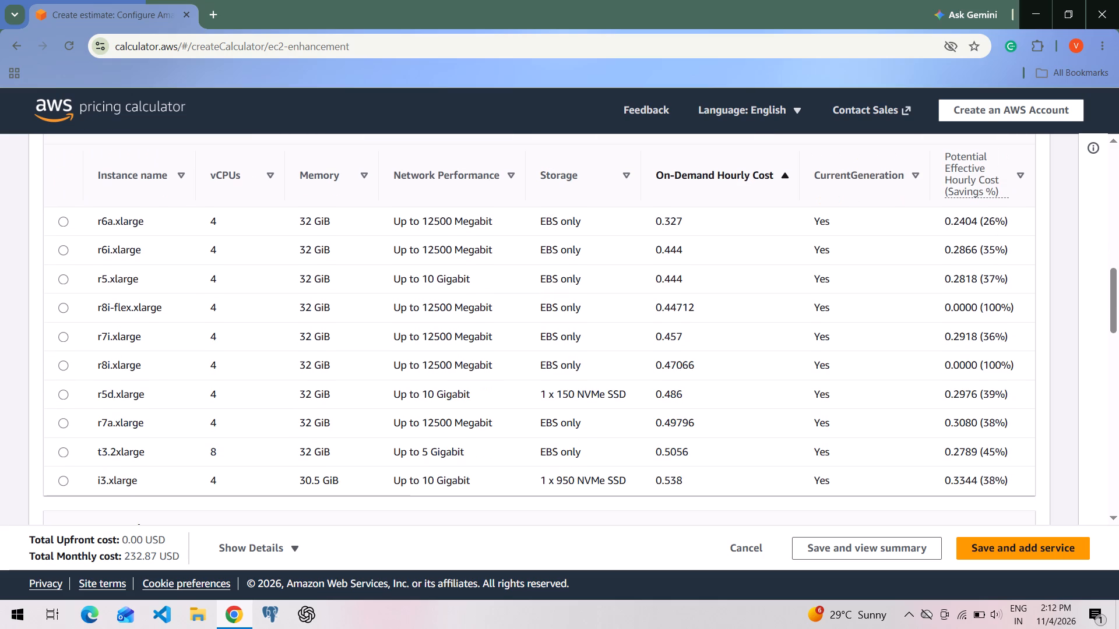
scroll(547, 282, "up", 3)
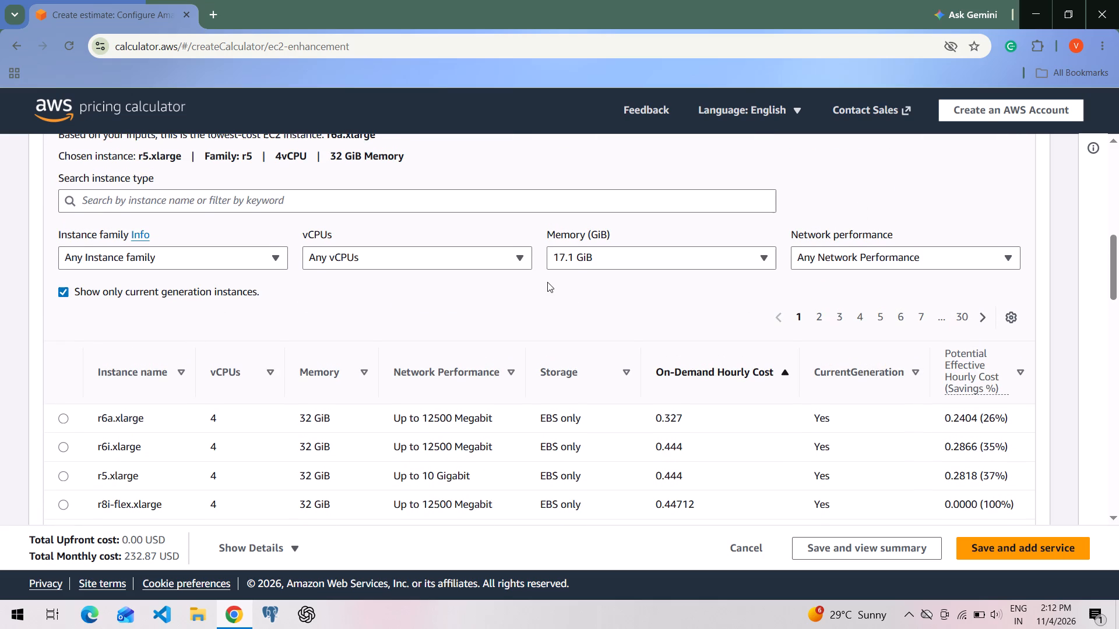
scroll(547, 282, "down", 1)
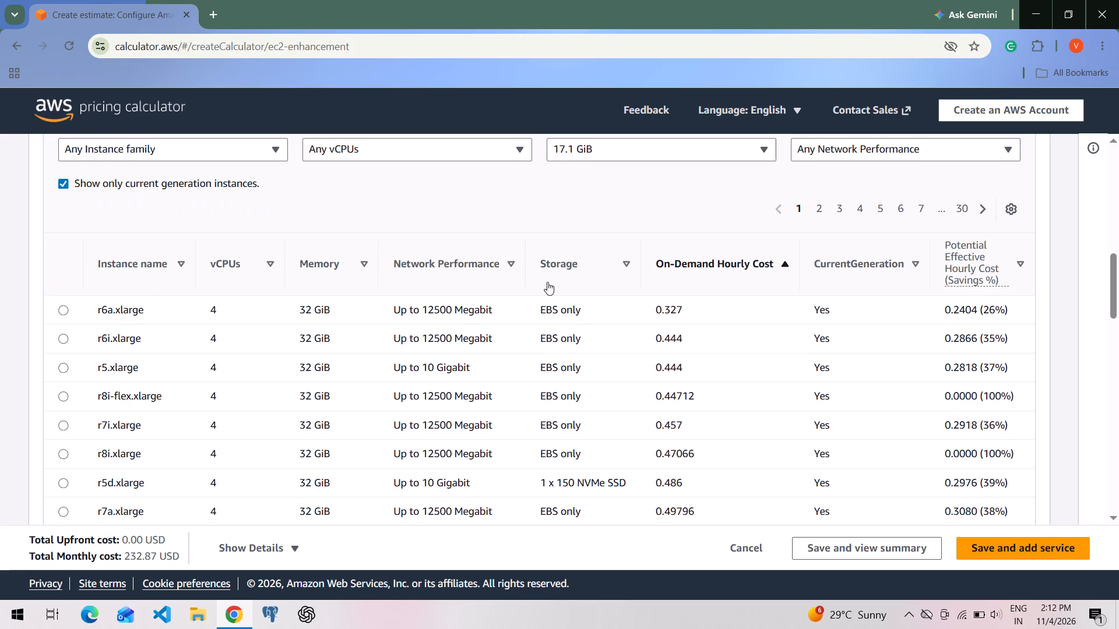
scroll(297, 312, "down", 3)
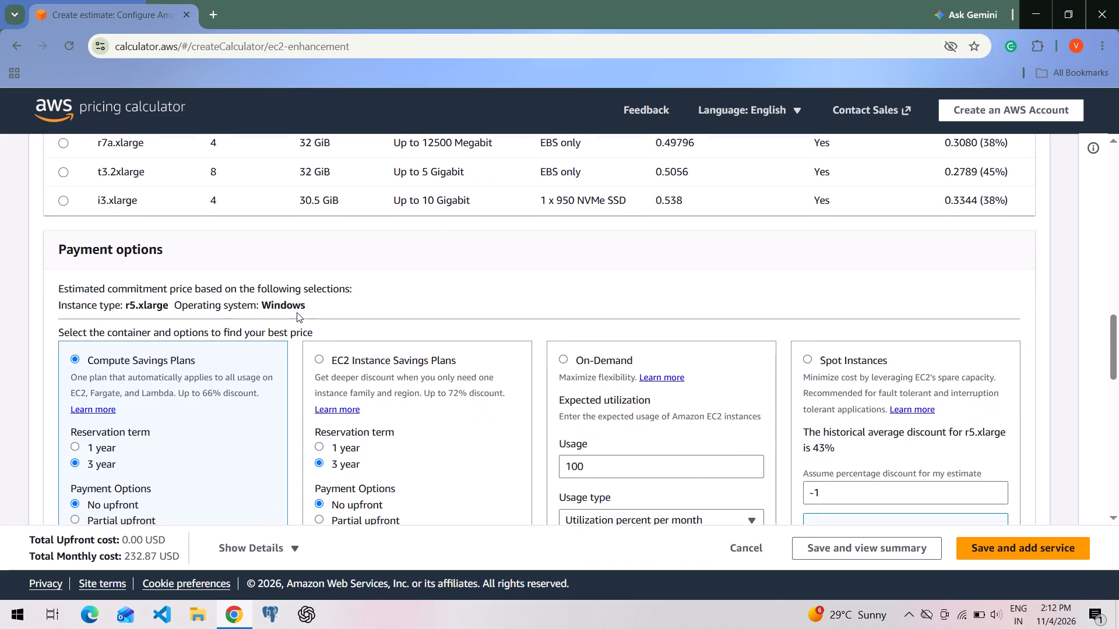
scroll(297, 312, "down", 3)
Choose the r6a.xlarge instance from the Windows Server instances for Asia Pacific (Hyderabad).
scroll(297, 312, "up", 5)
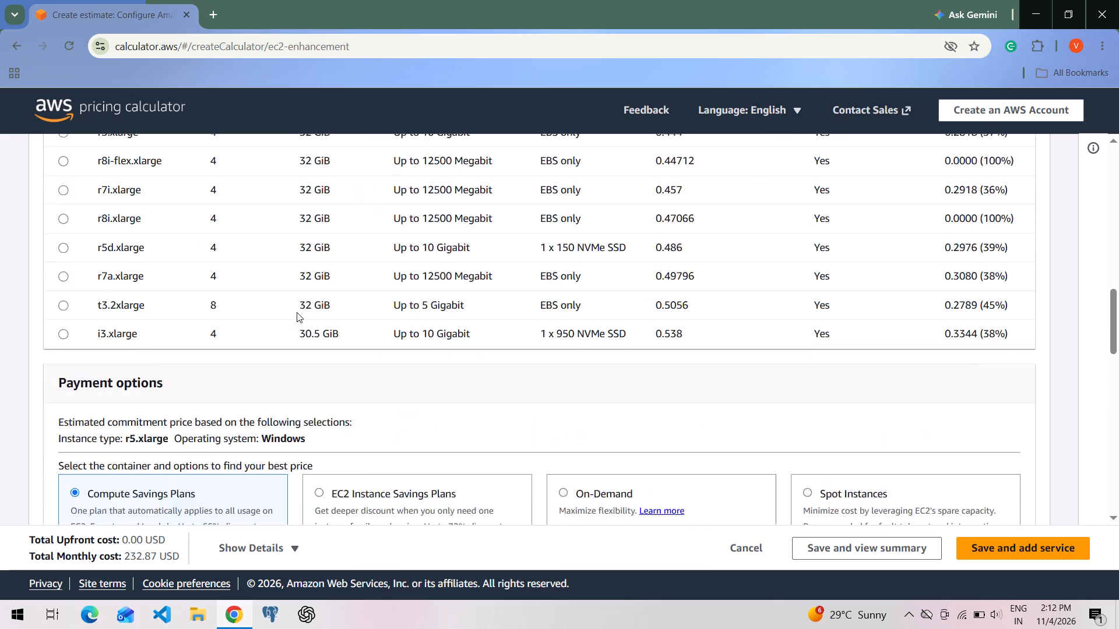
scroll(297, 312, "up", 3)
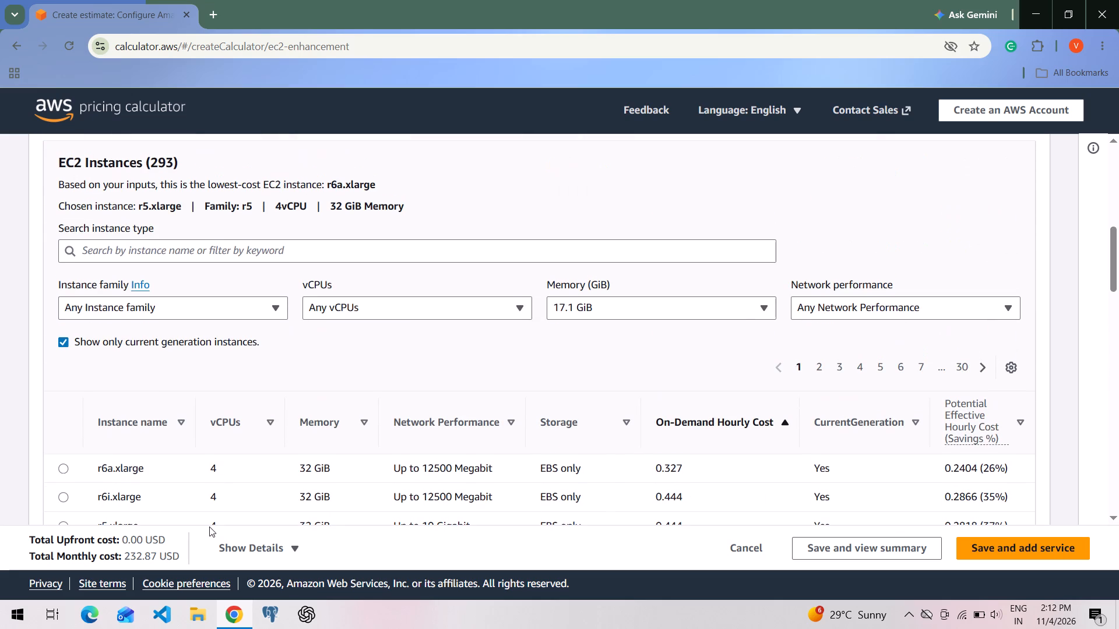
left_click(61, 469)
scroll(276, 436, "up", 2)
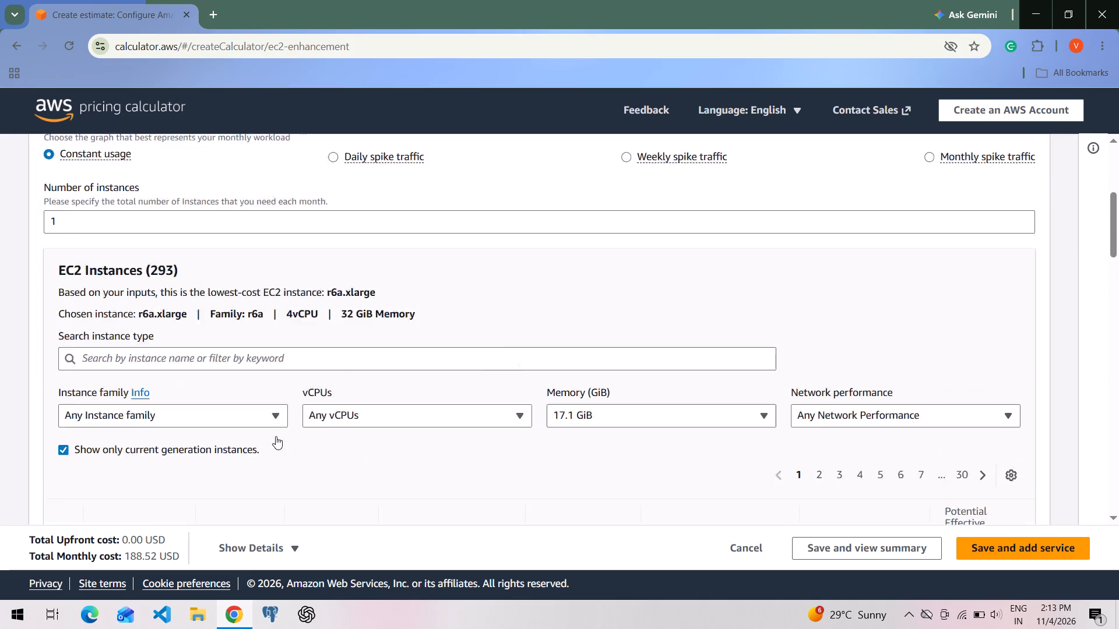
scroll(276, 436, "up", 1)
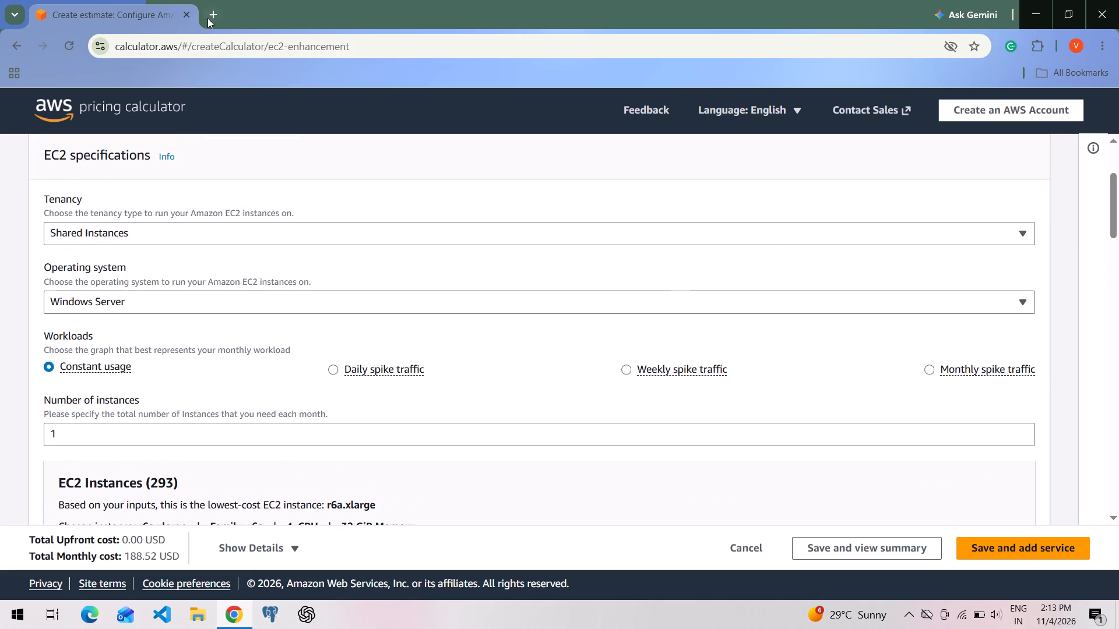
Open the UMS site of Lovely Professional University (ums.lpu.in/lpuums) in a new browser tab.
left_click(207, 18)
type("ums")
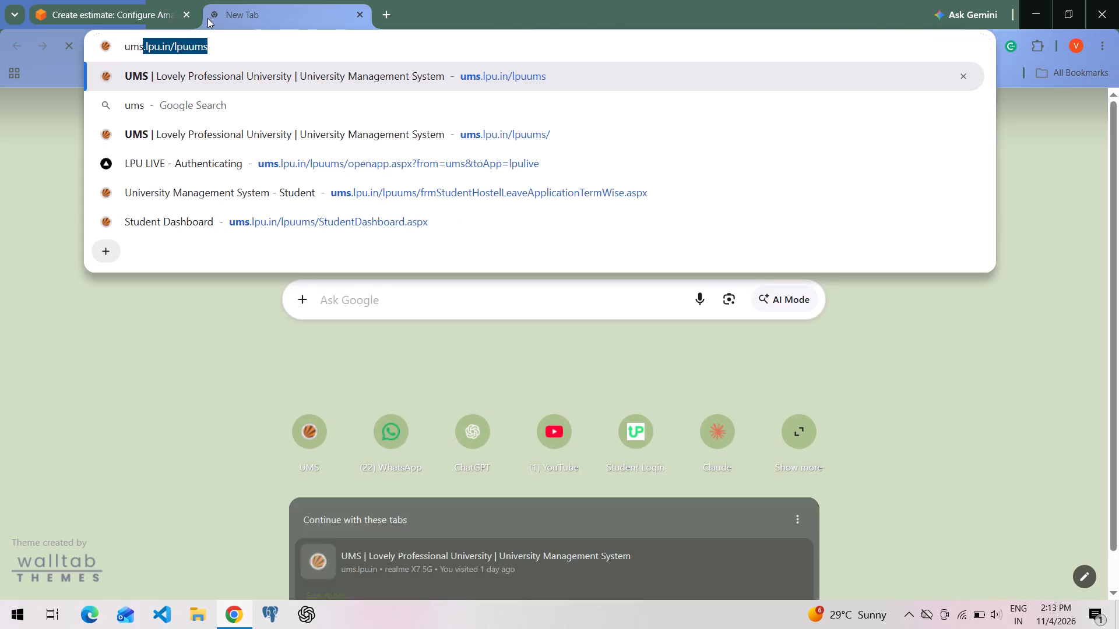
key("Return")
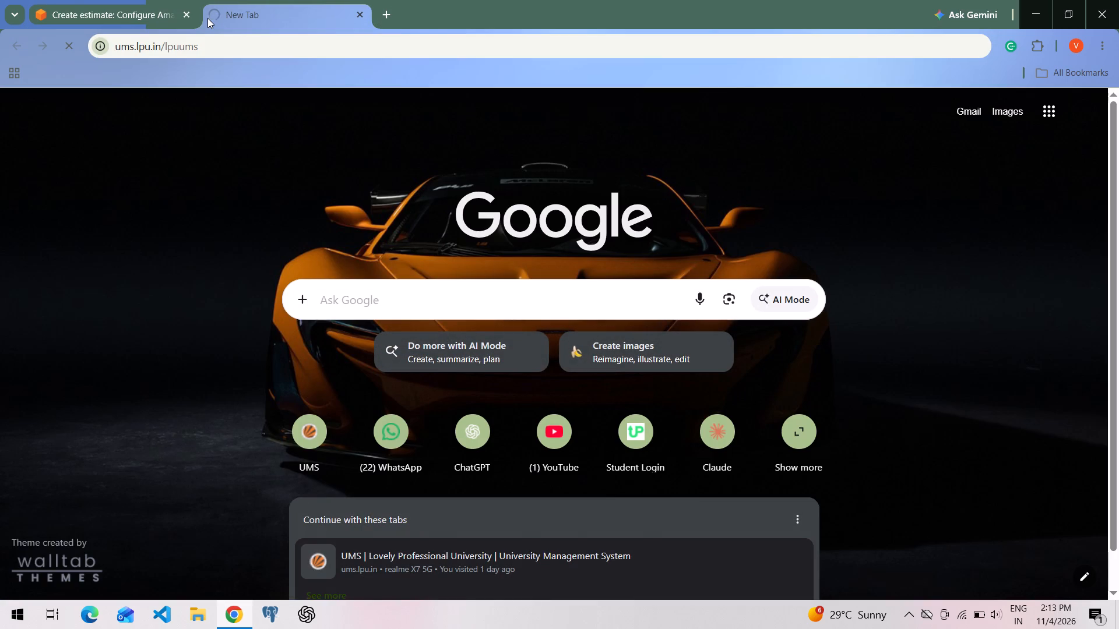
Return to the AWS estimate, filter the EC2 instances to 4 vCPUs, and keep r6a.xlarge as the chosen instance.
left_click(133, 22)
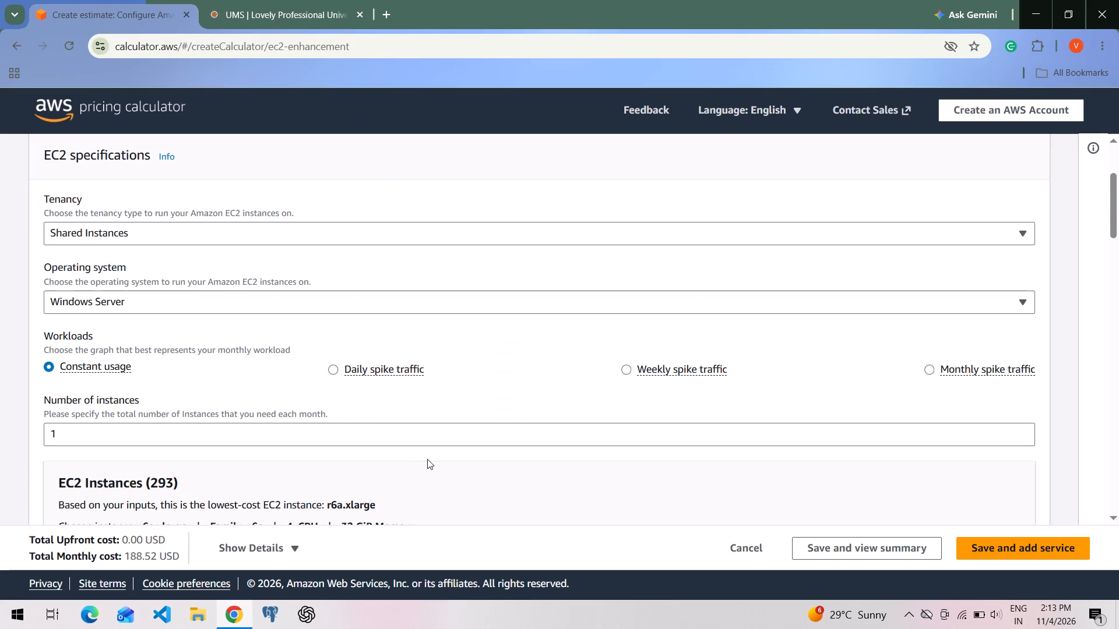
scroll(427, 459, "down", 5)
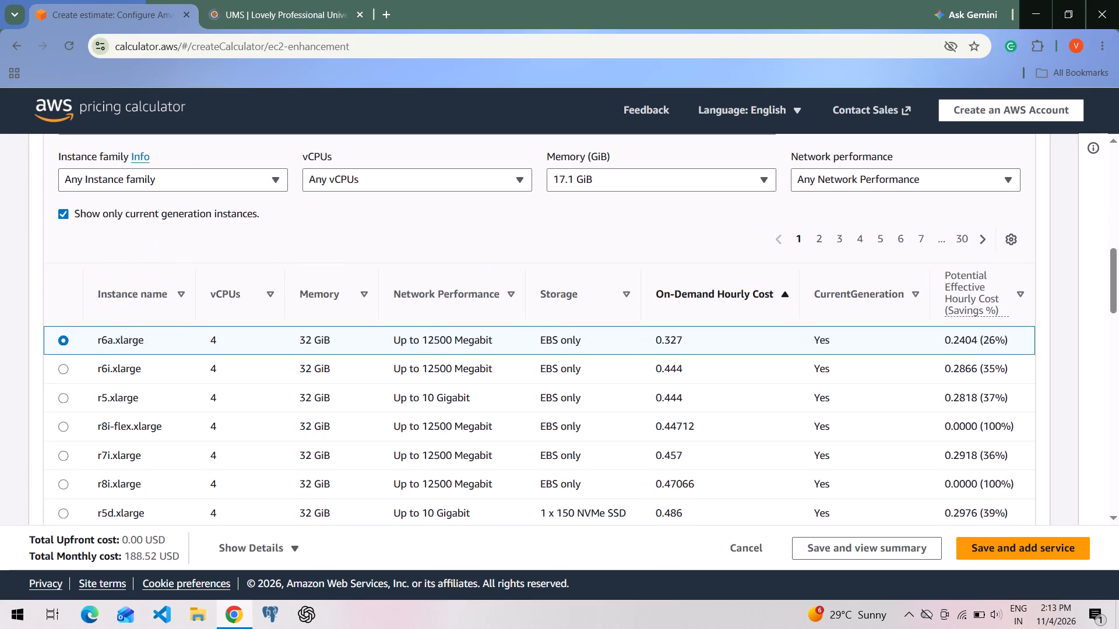
scroll(427, 459, "up", 1)
left_click(523, 276)
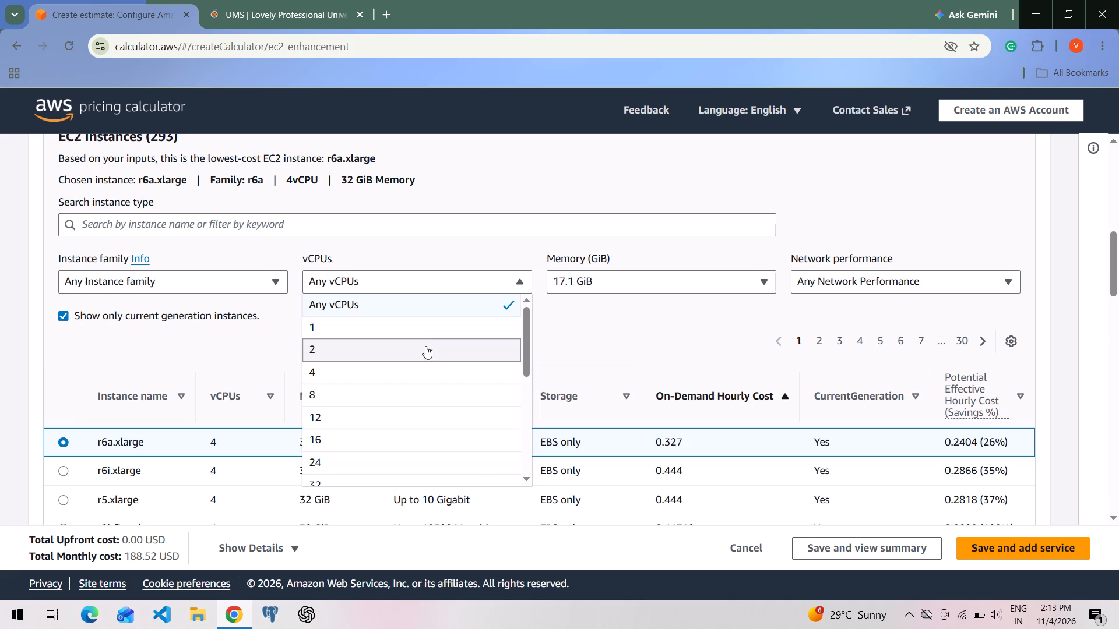
left_click(418, 365)
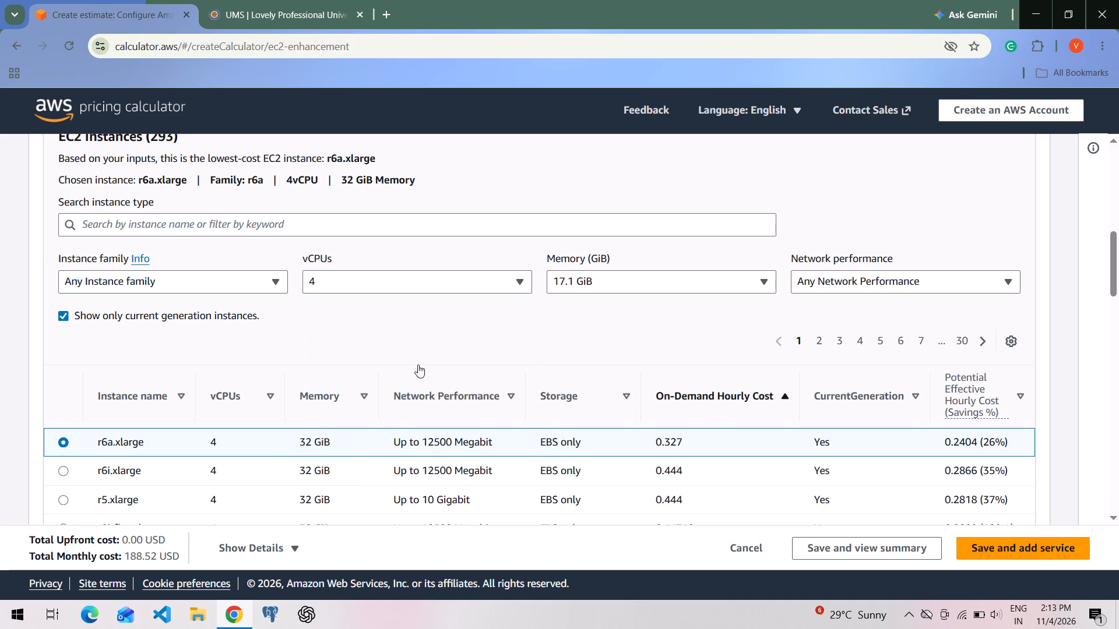
left_click(72, 440)
scroll(428, 299, "up", 1)
scroll(428, 299, "down", 1)
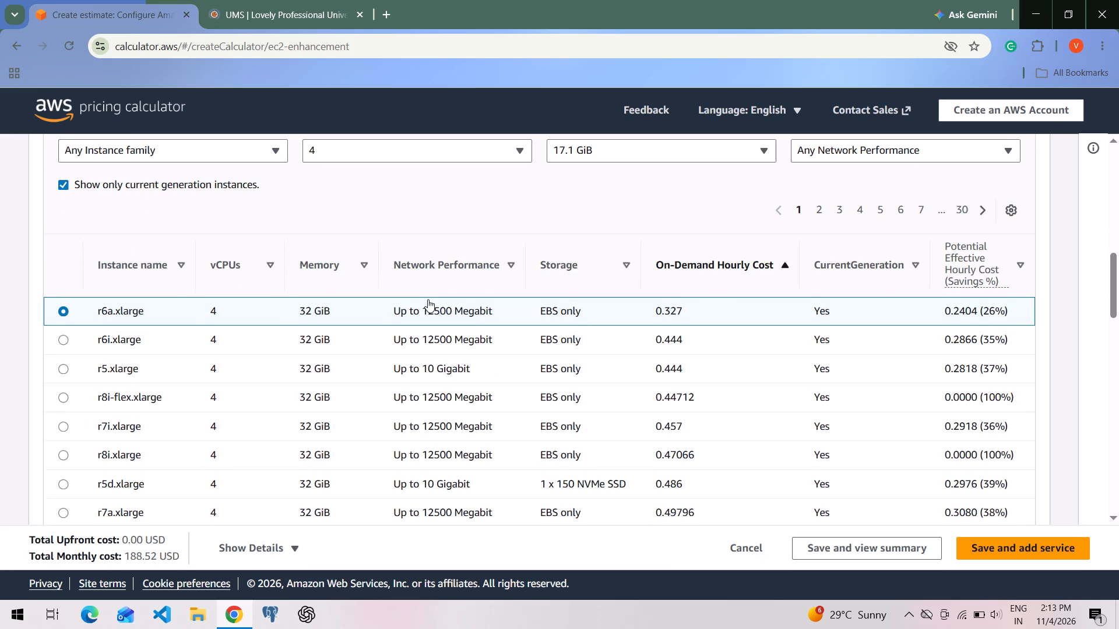
scroll(428, 299, "down", 1)
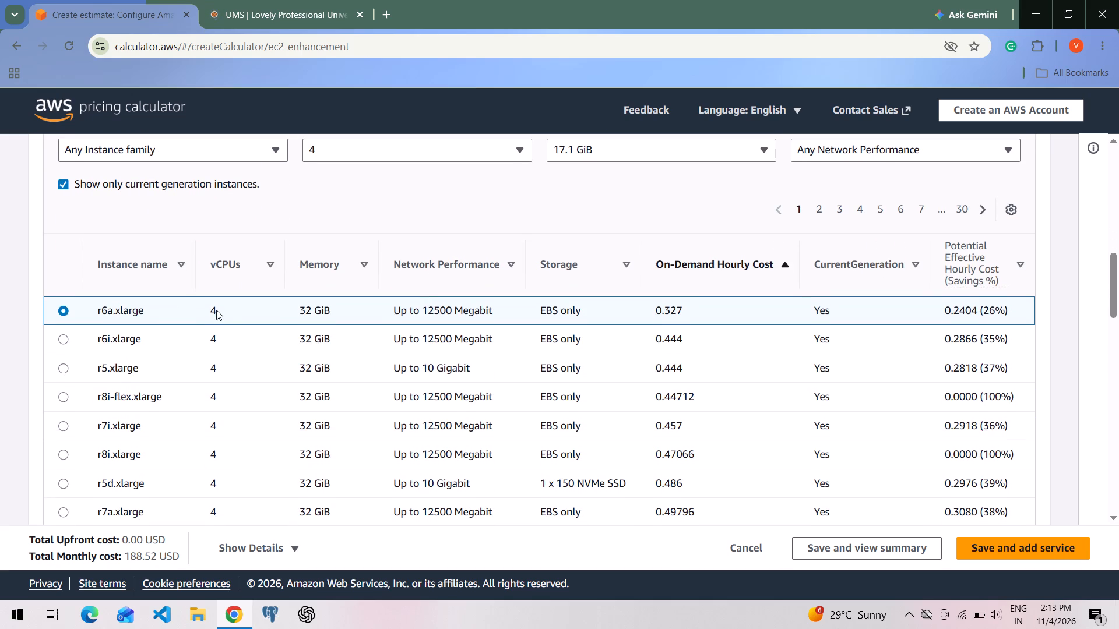
left_click(70, 305)
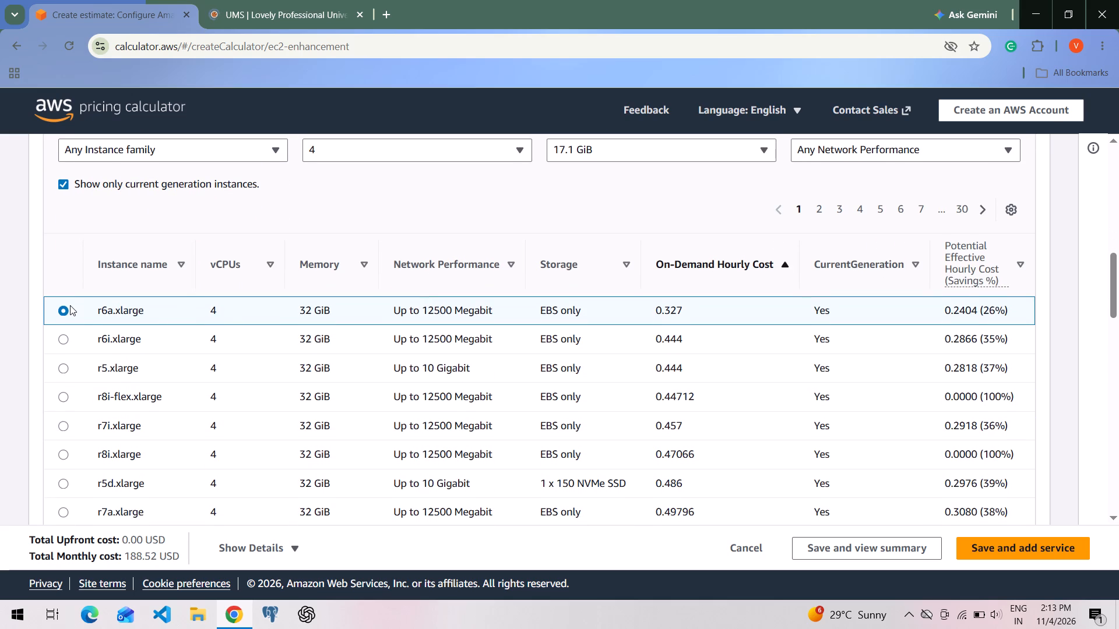
left_click(53, 308)
left_click(69, 311)
Look through the estimate's available regions across North America, Africa, Asia Pacific and Europe for alternatives to Hyderabad.
scroll(293, 246, "up", 5)
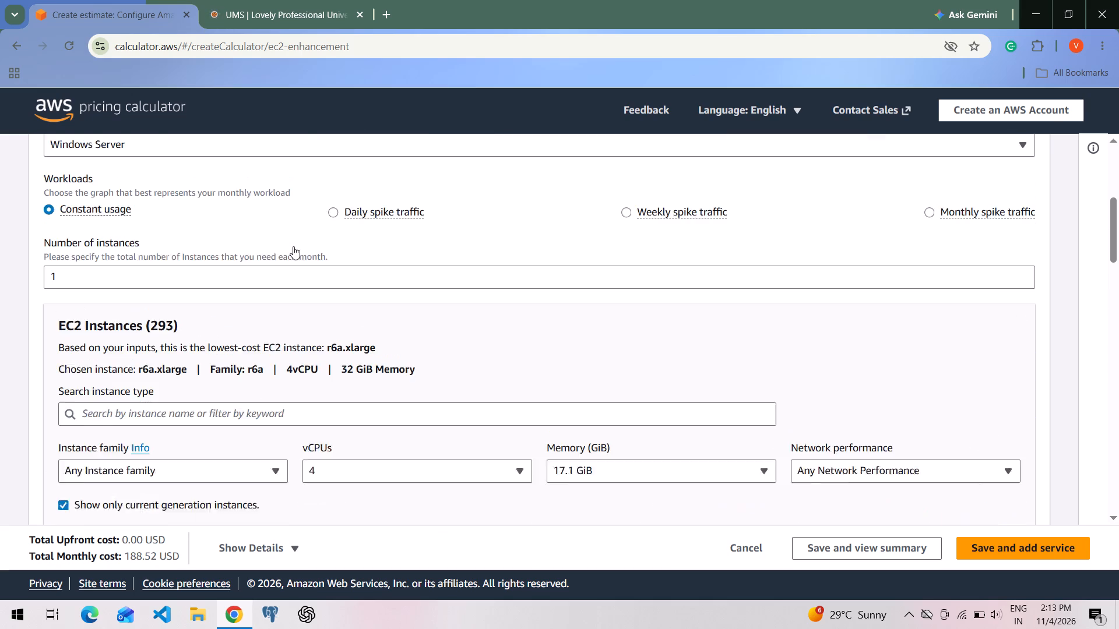
scroll(293, 246, "up", 3)
left_click(698, 257)
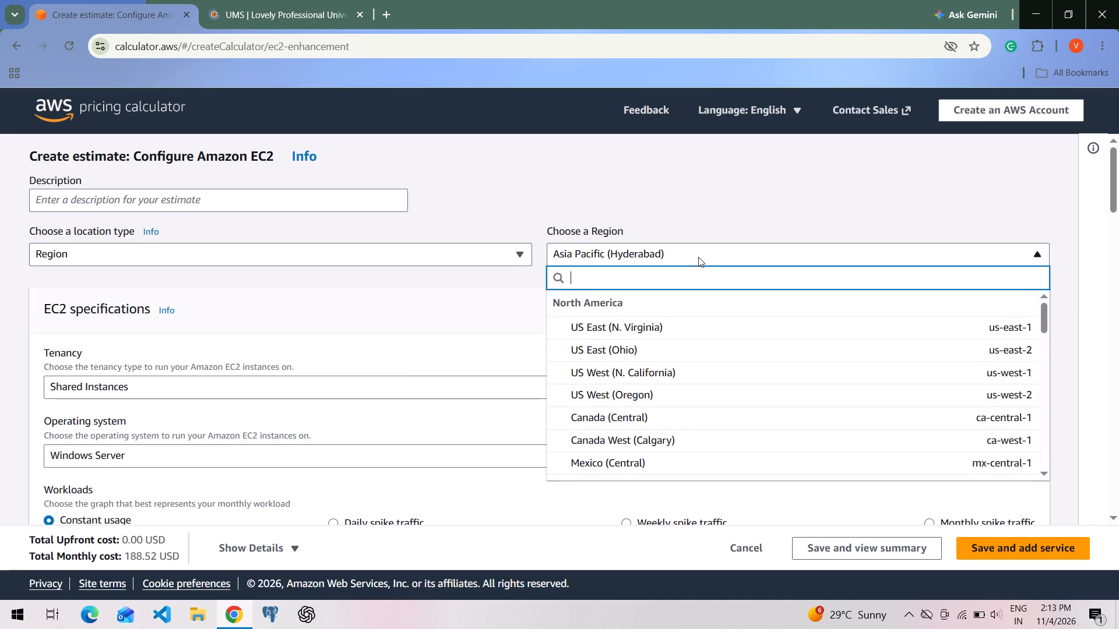
scroll(660, 381, "down", 2)
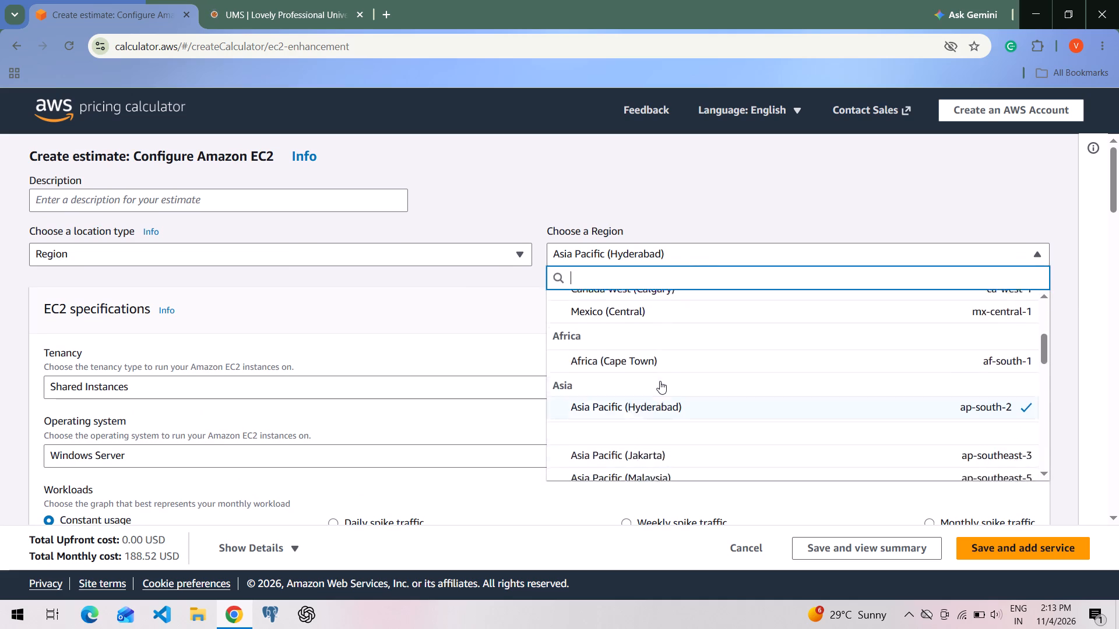
scroll(660, 381, "down", 2)
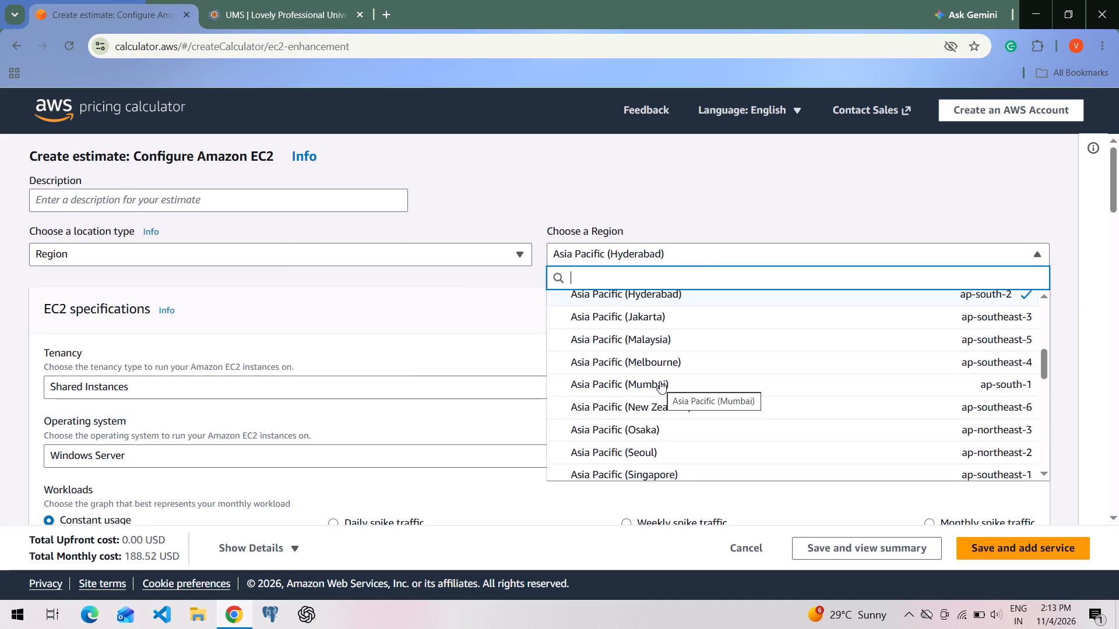
scroll(660, 381, "down", 1)
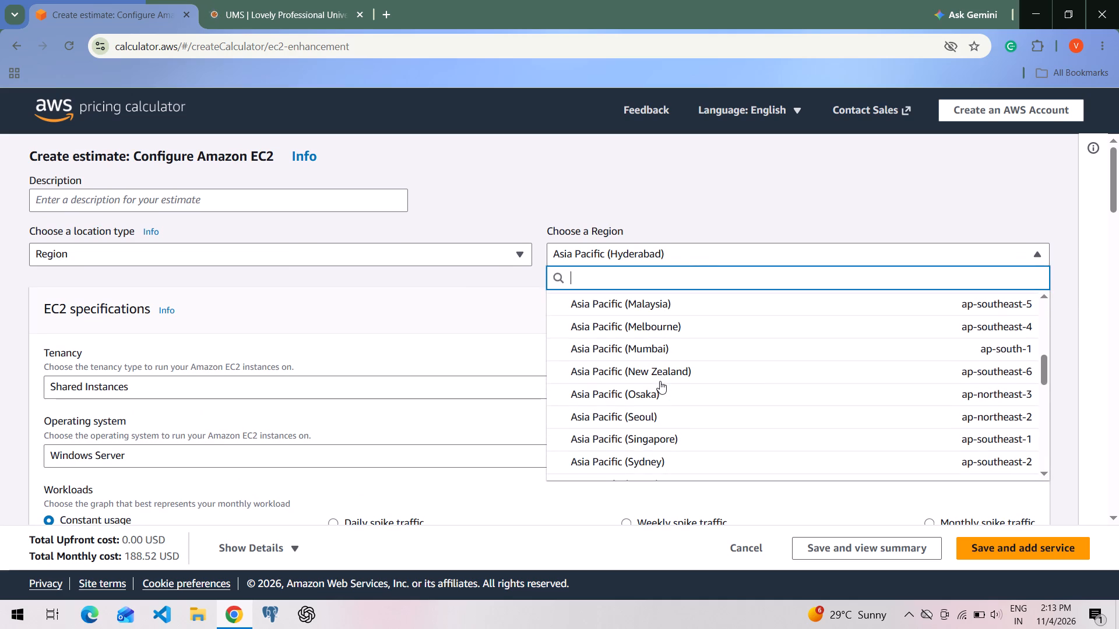
scroll(660, 381, "down", 1)
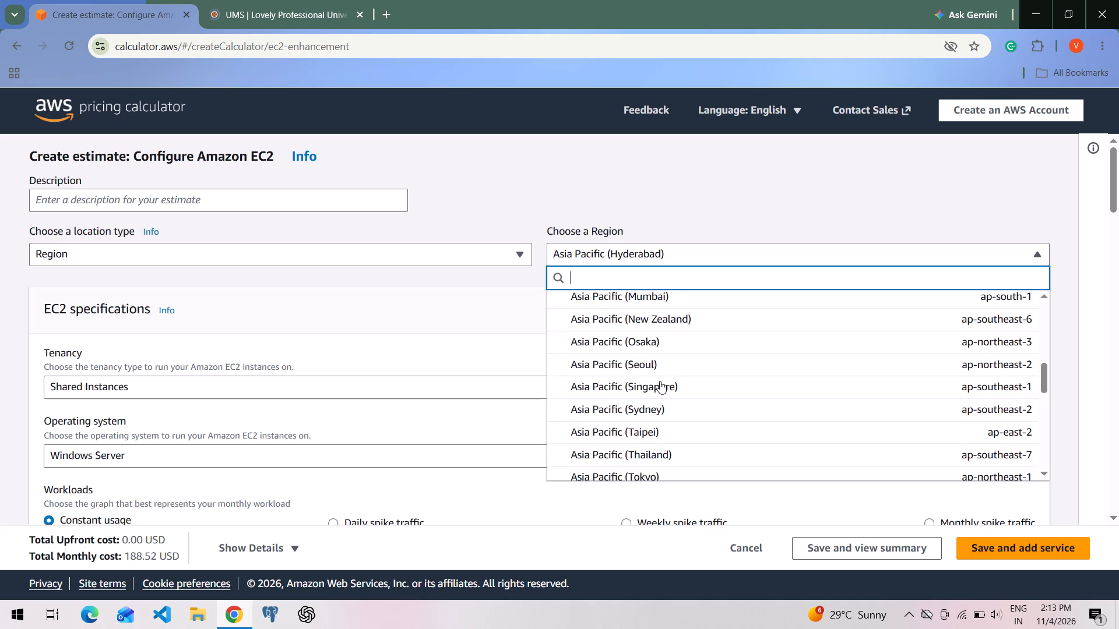
scroll(660, 381, "down", 2)
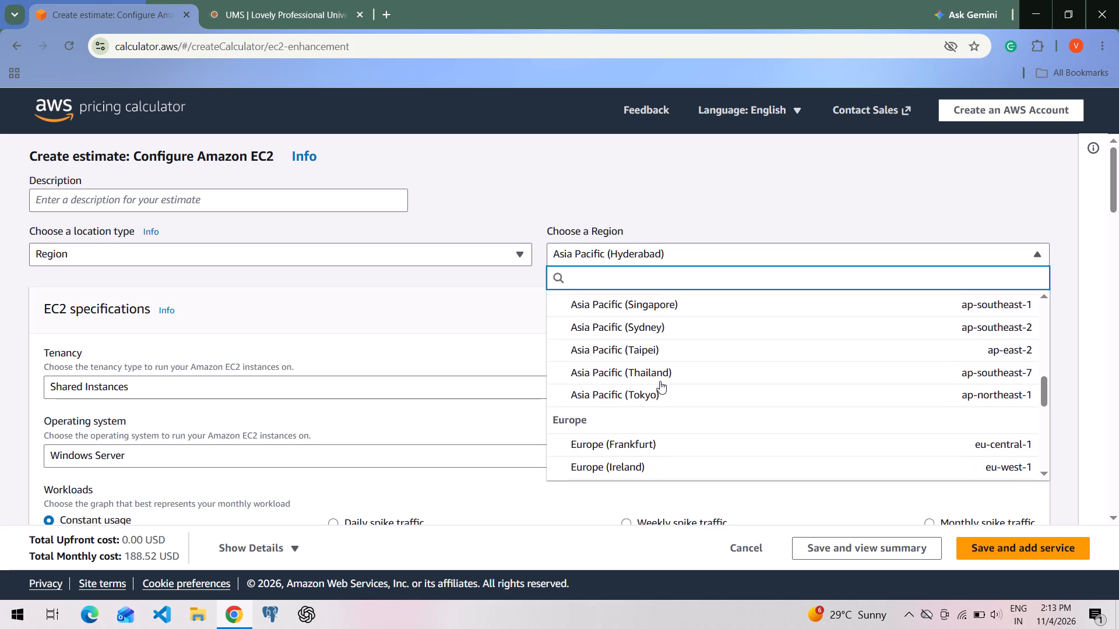
scroll(660, 381, "down", 1)
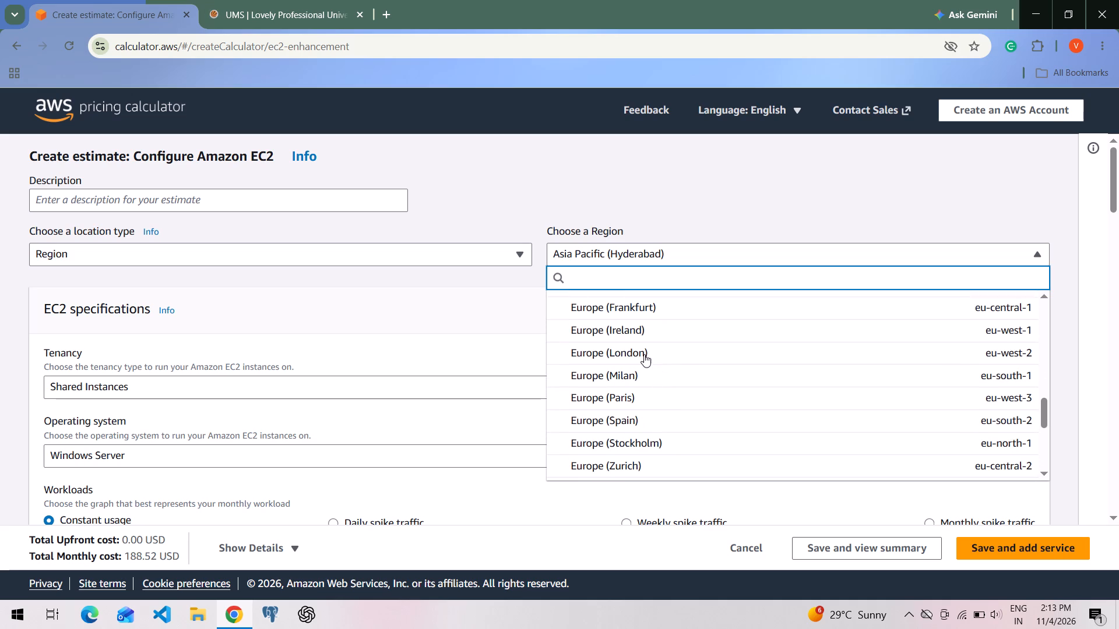
scroll(628, 333, "up", 3)
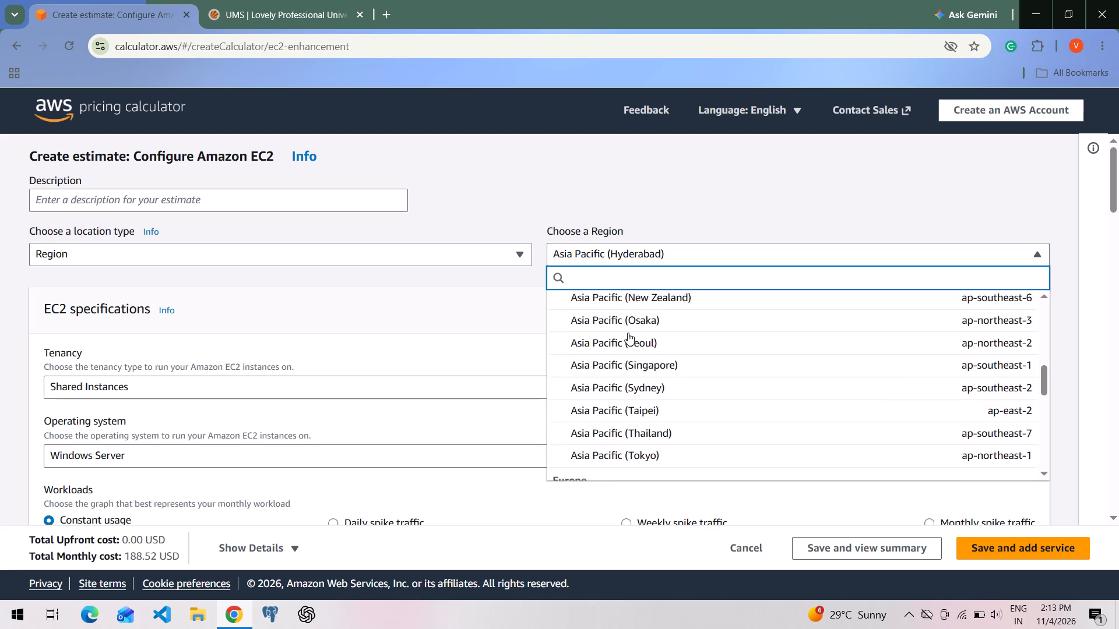
scroll(628, 333, "up", 2)
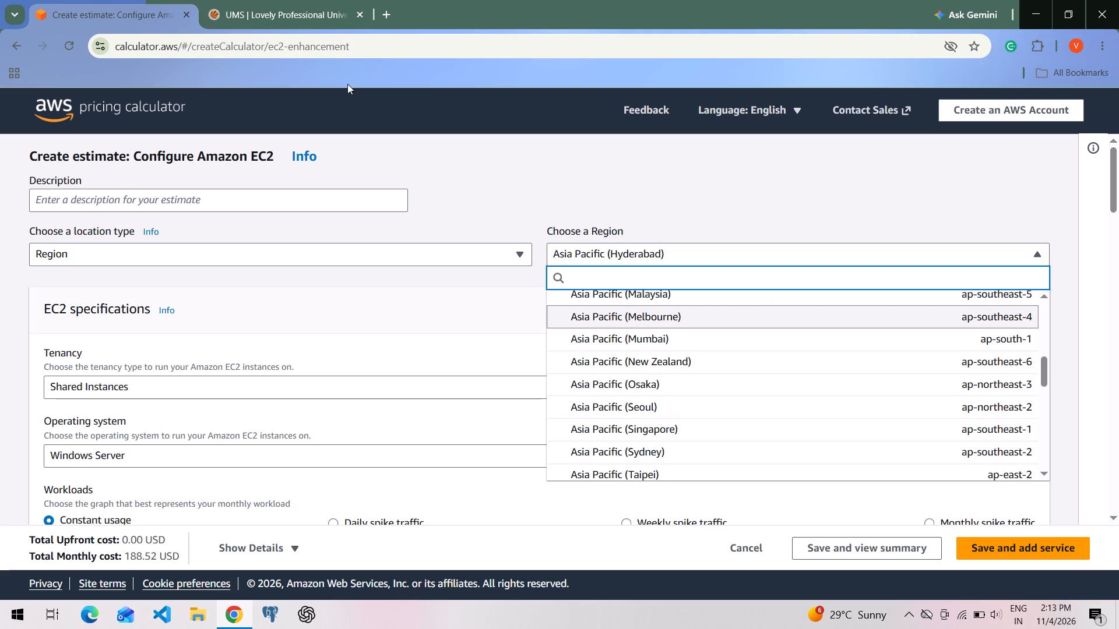
Draft the web search query "tell the lowest aws service price in" in a new browser tab.
left_click(383, 22)
left_click(385, 41)
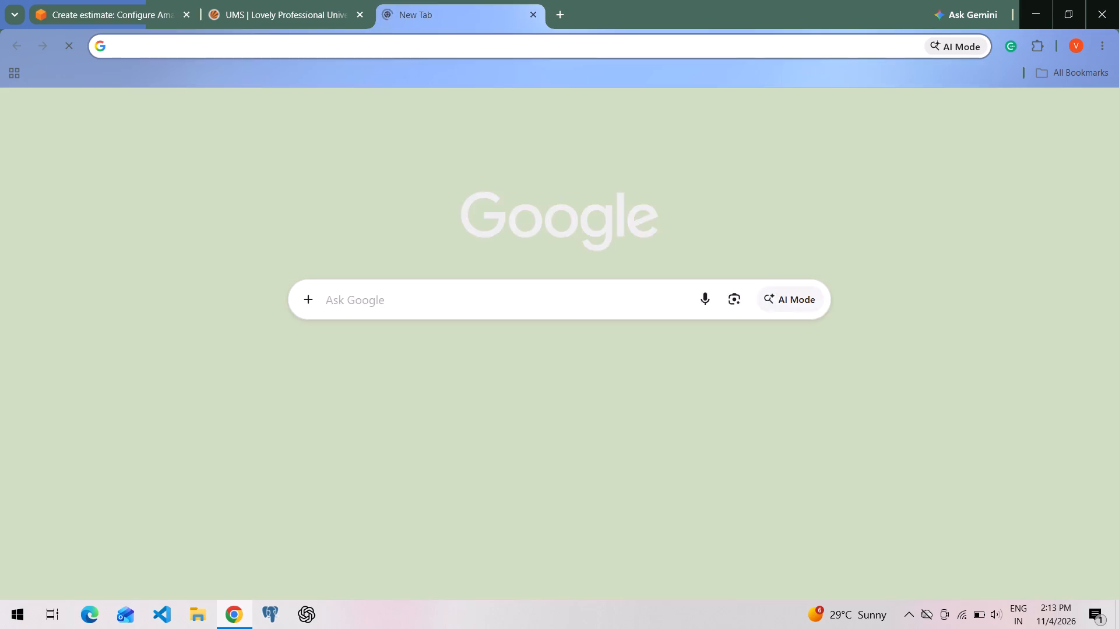
type("tek")
key("BackSpace")
type("ll the")
key("space")
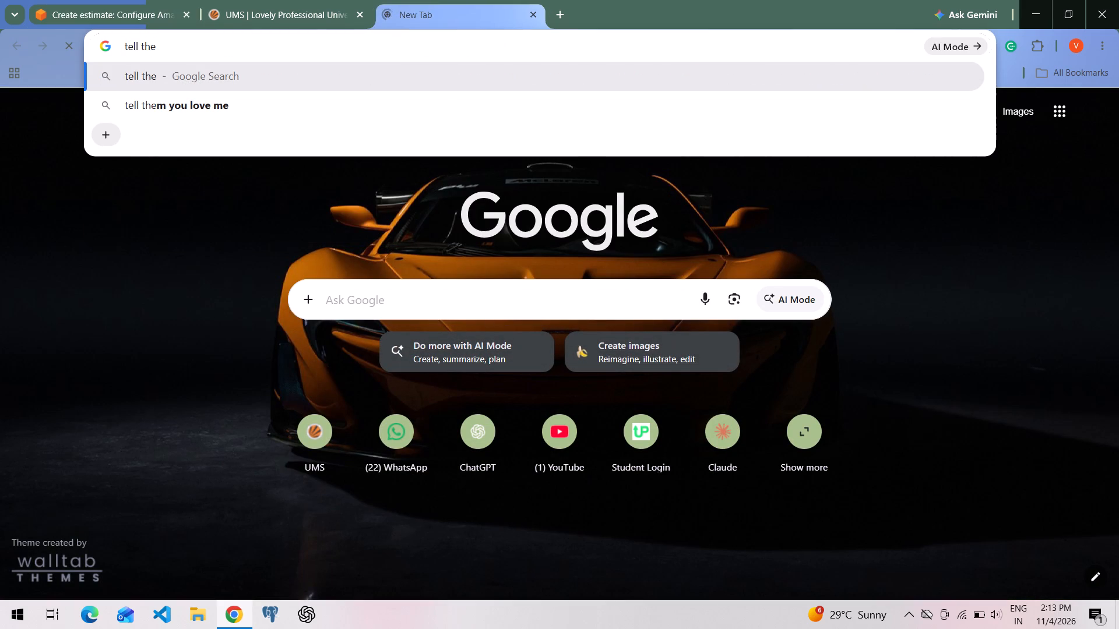
type("loe")
key("BackSpace")
type("west")
key("space")
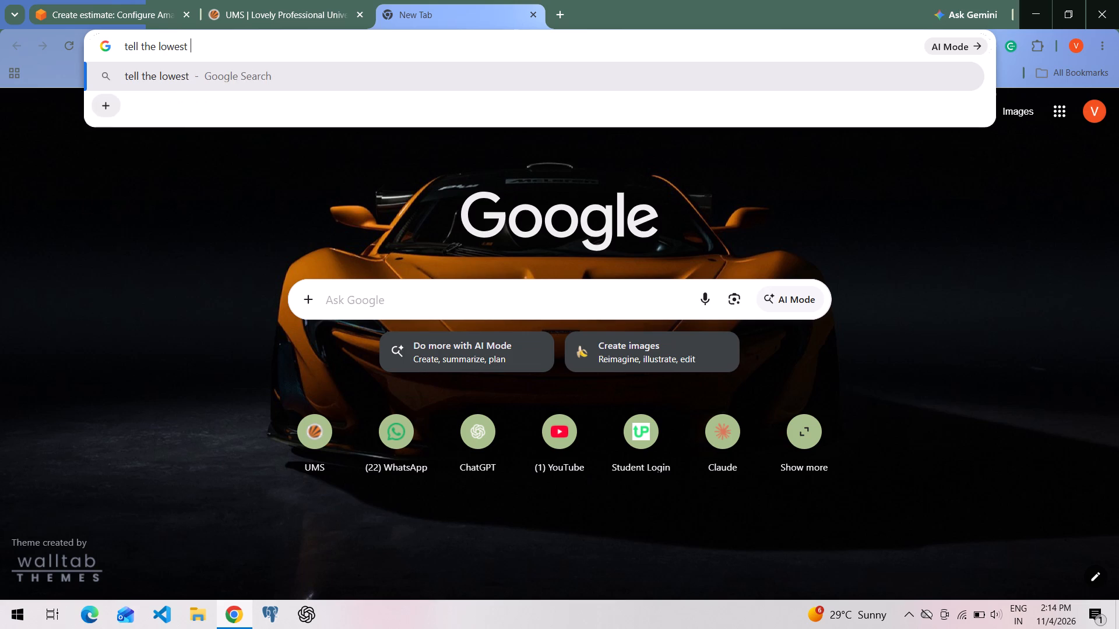
key("w")
key("BackSpace")
type("aws ser")
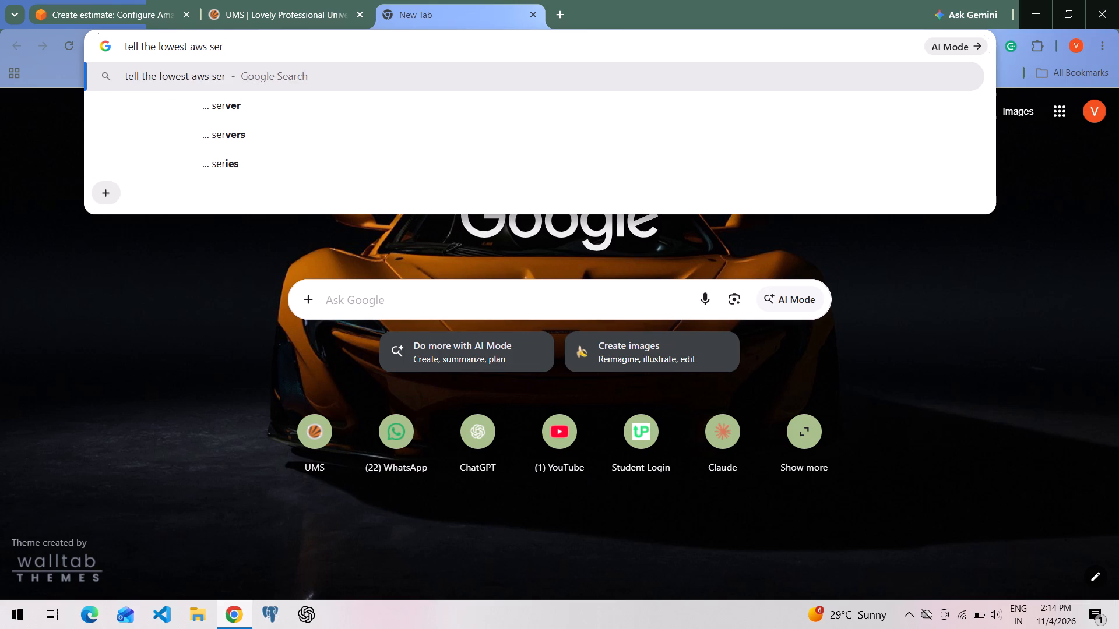
type("vice price in")
key("space")
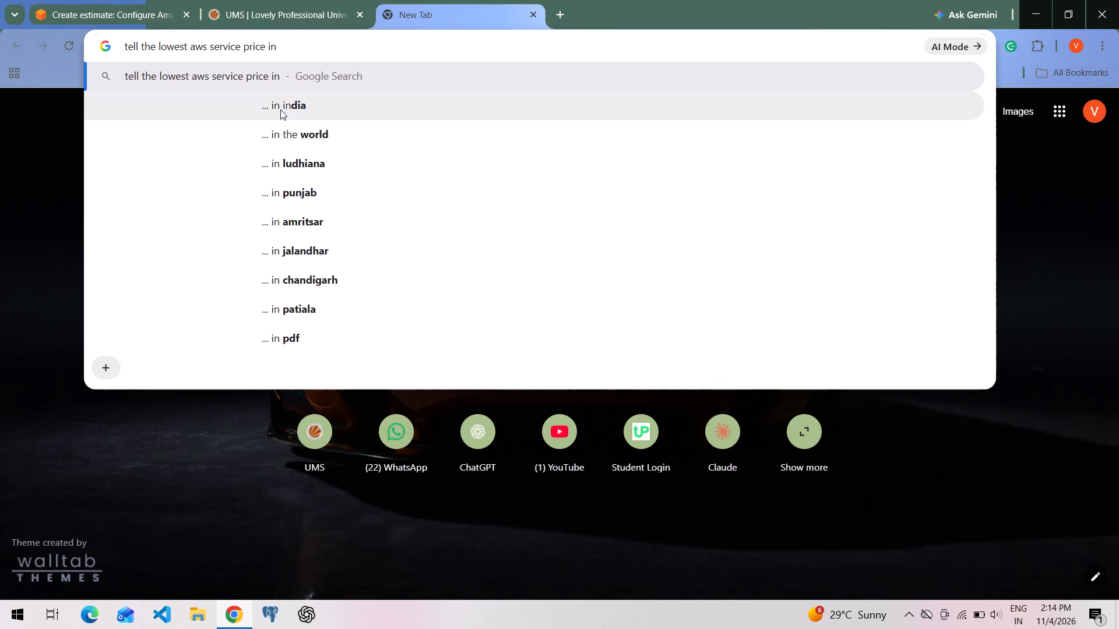
Insert "region for ec2 in" before "price in" in the drafted search query.
left_click(241, 48)
key("space")
type("reg")
type("ion")
key("space")
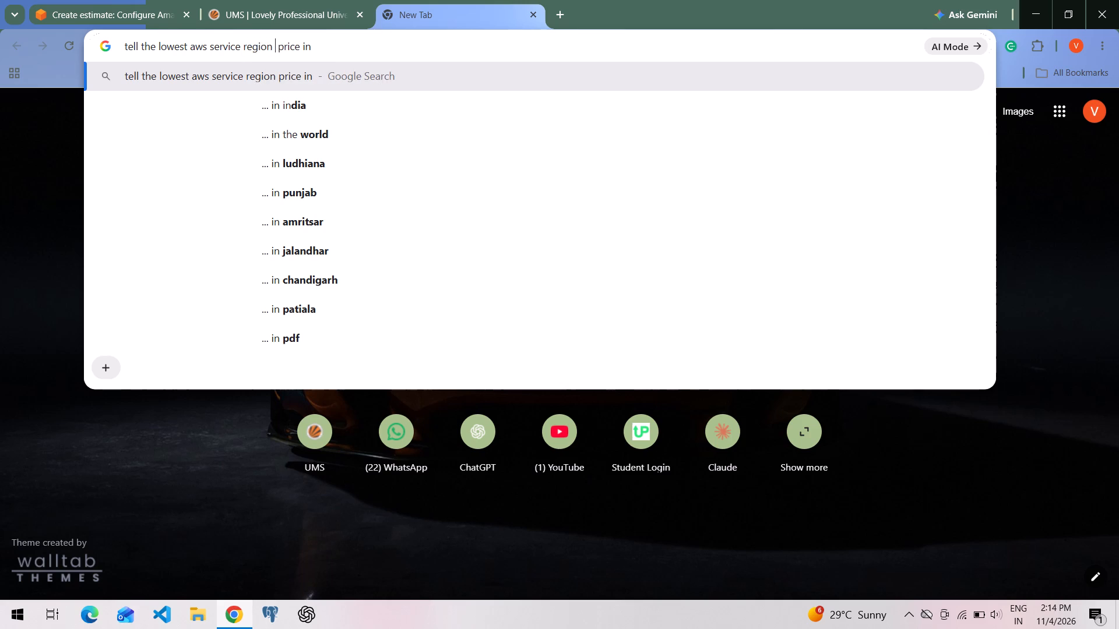
key("Right")
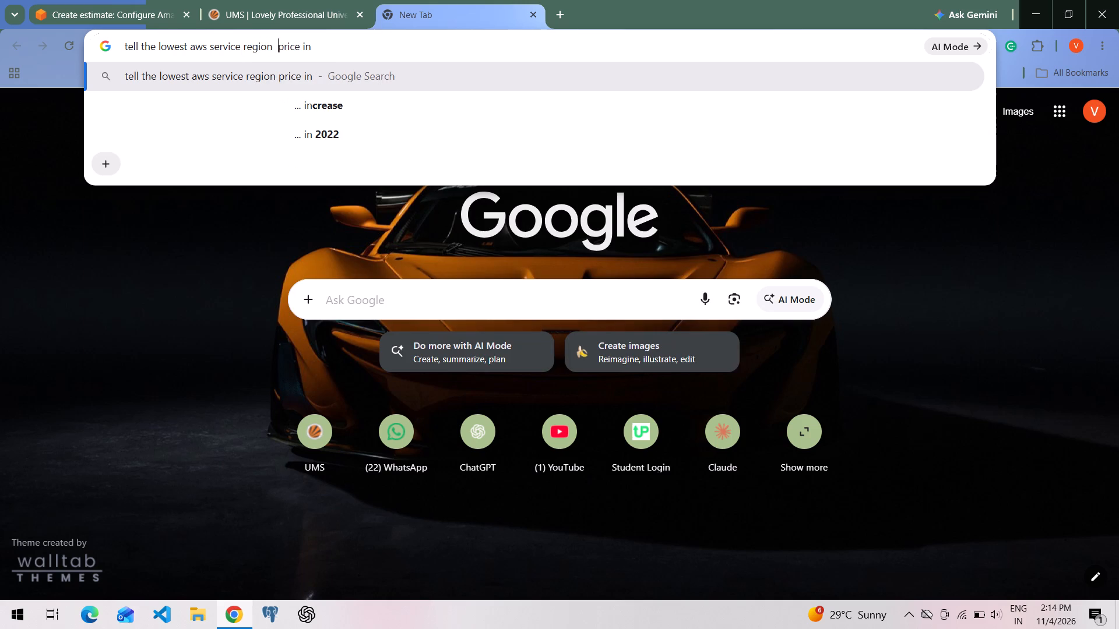
type("for")
key("space")
type("ec2")
key("space")
type("in")
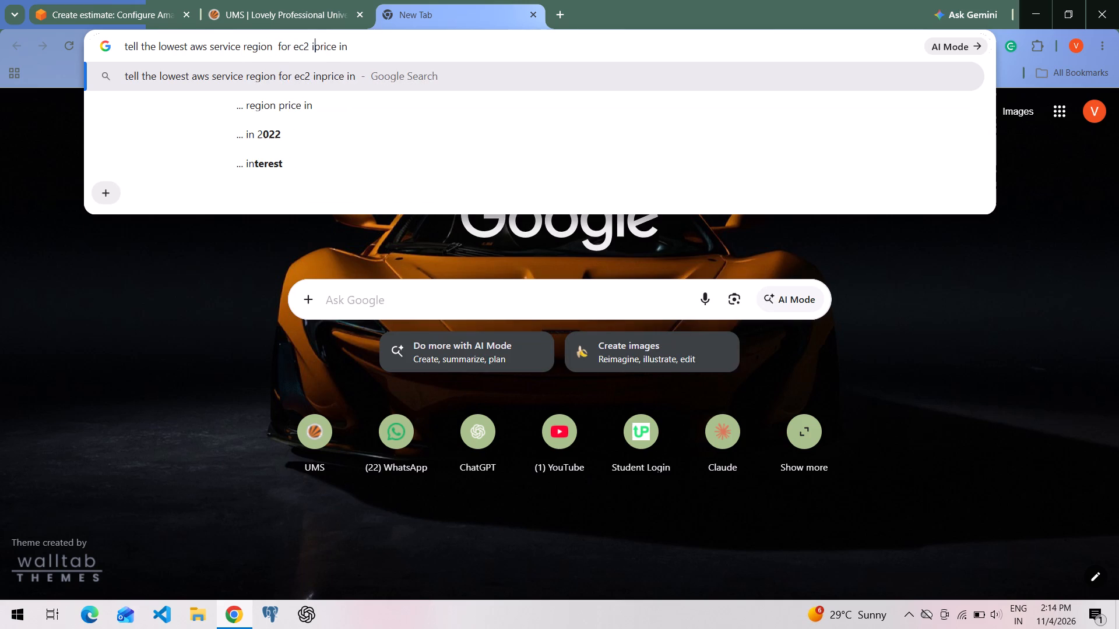
key("Right")
key("Right")
key("Left")
key("Left")
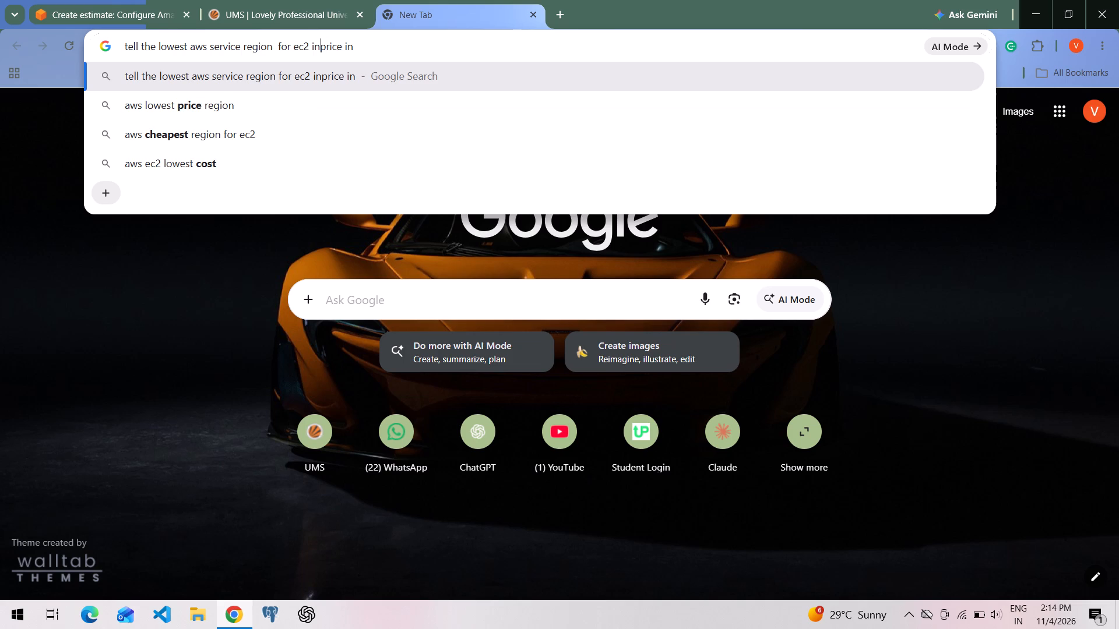
key("space")
Remove the trailing words "price in" from the query, leaving "tell the lowest aws service region for ec2 in".
key("Right")
key("Right")
key("Right")
key("Right")
key("Right")
key("Right")
key("Right")
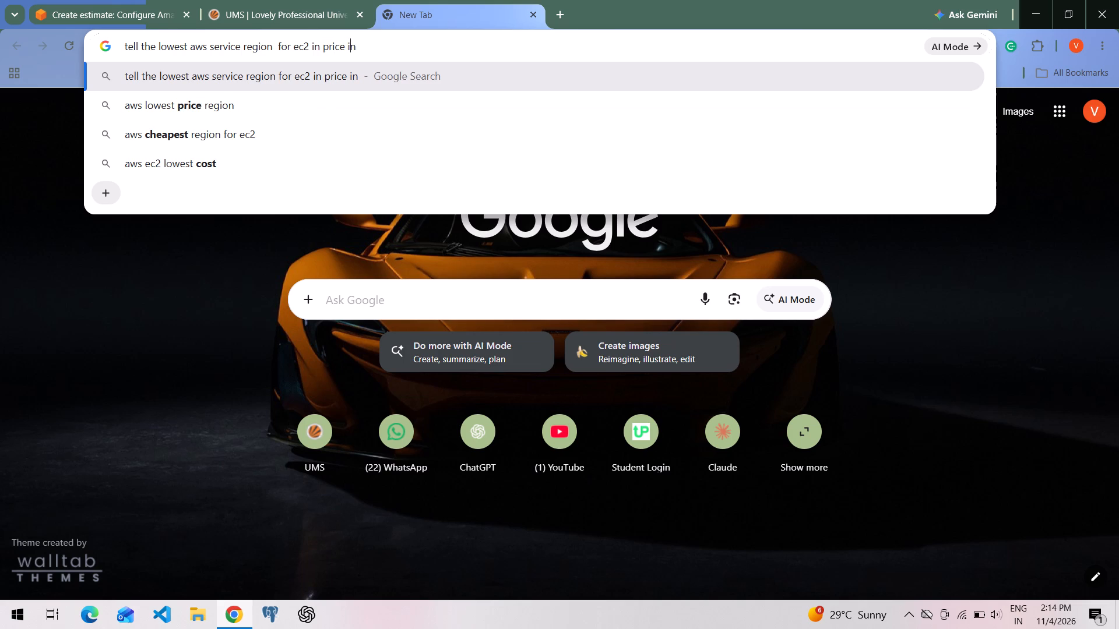
key("Right")
key("BackSpace")
key("BackSpace")
key("BackSpace")
key("BackSpace")
key("BackSpace")
key("BackSpace")
key("BackSpace")
key("BackSpace")
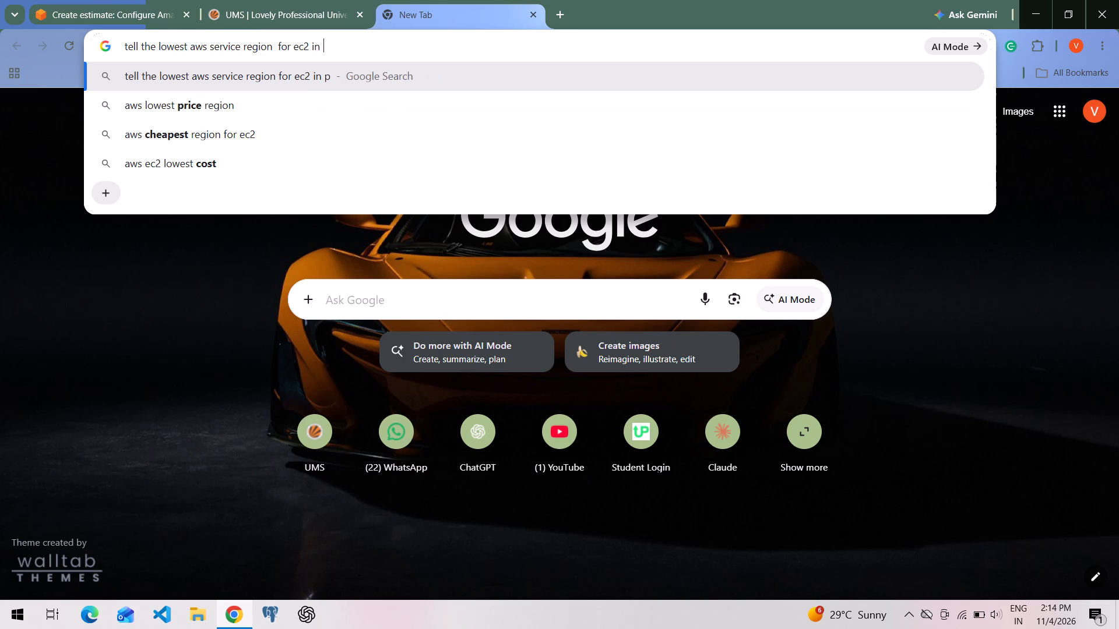
key("BackSpace")
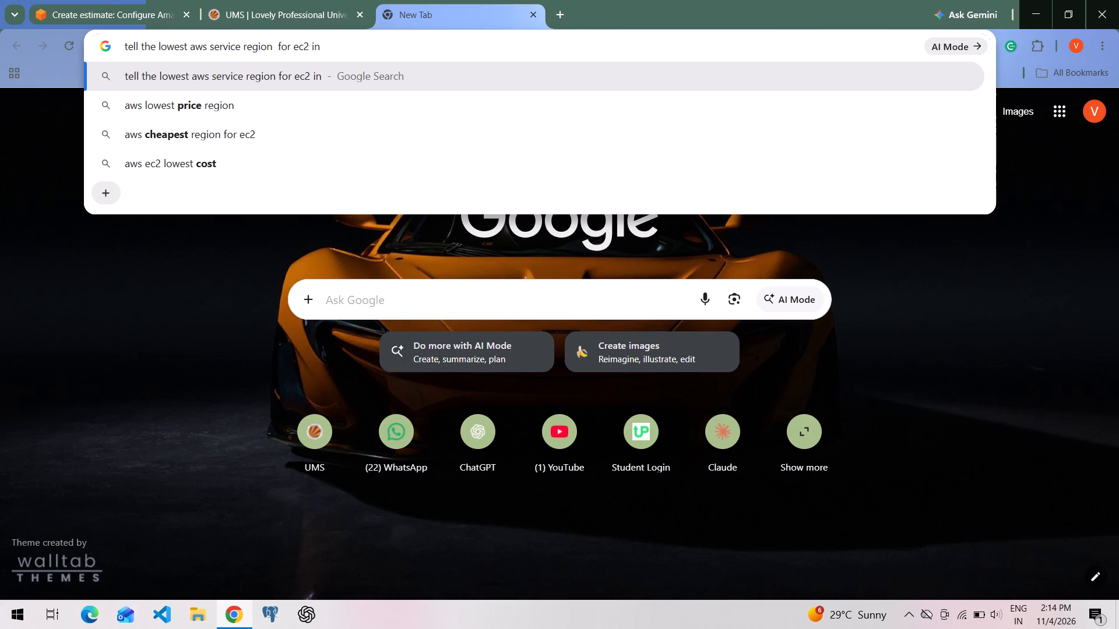
left_click(139, 129)
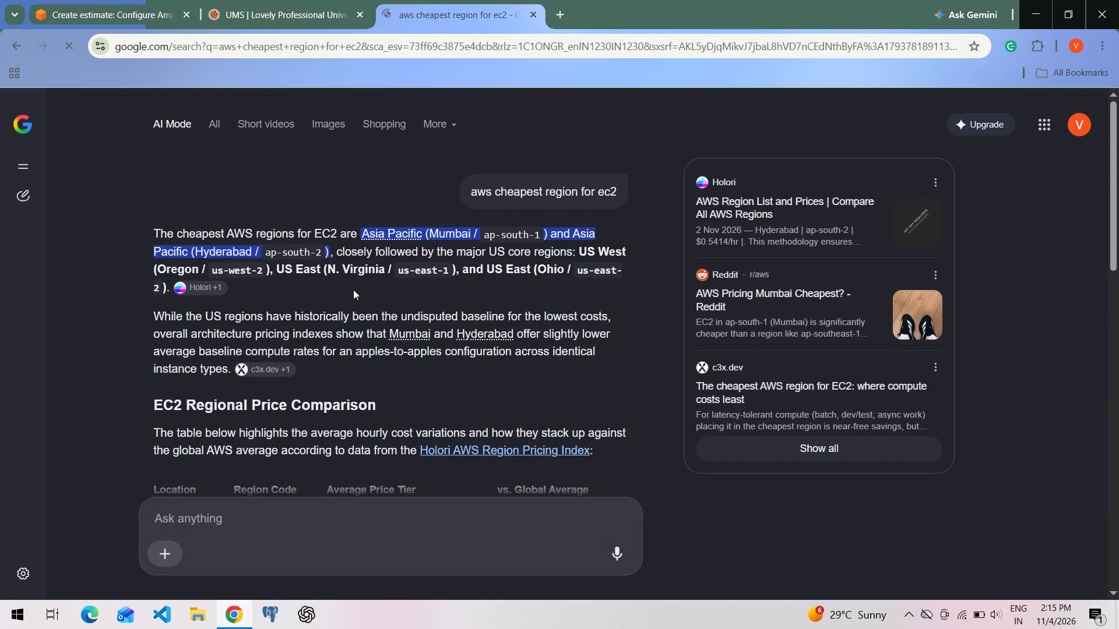
Review the EC2 Regional Price Comparison table, and switch back to the pricing estimate to set its region to Asia Pacific (Seoul).
scroll(353, 289, "down", 3)
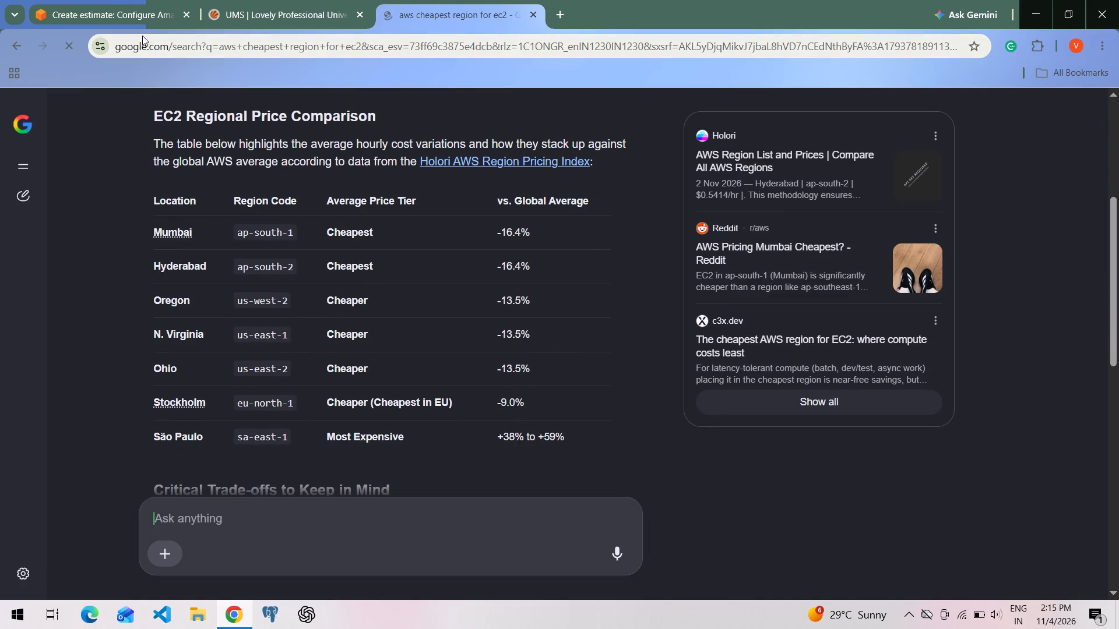
left_click(116, 17)
left_click(697, 255)
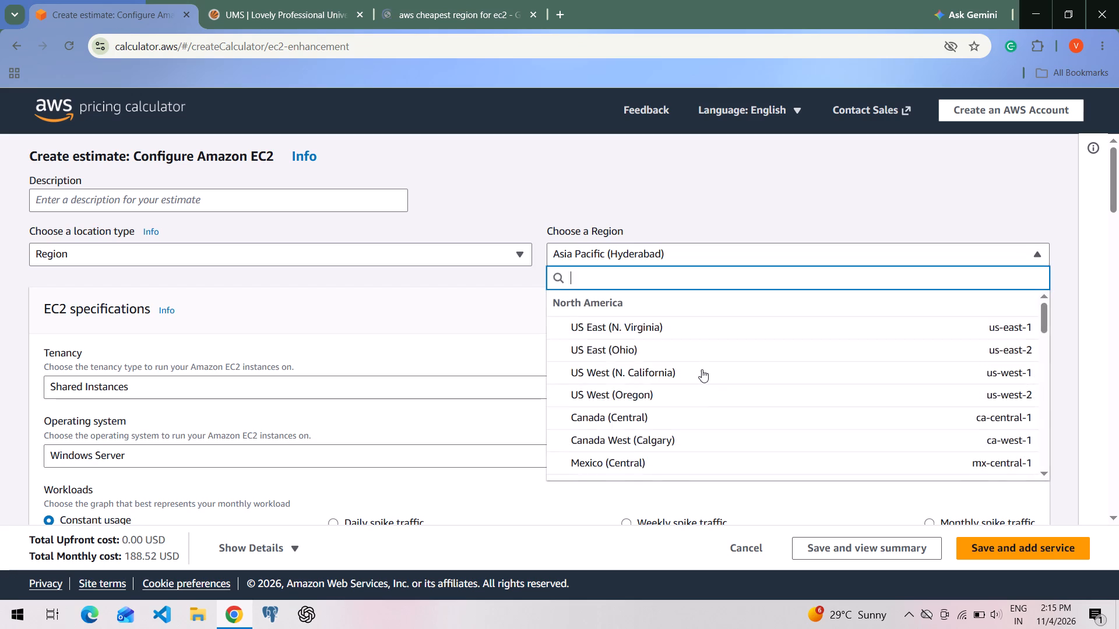
scroll(703, 400, "down", 2)
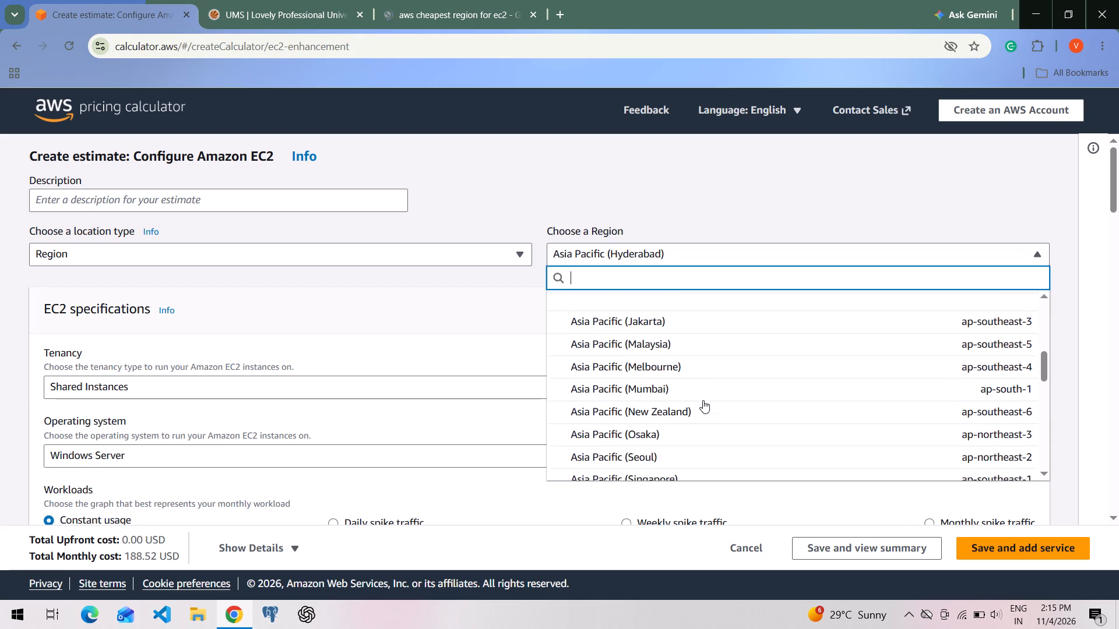
scroll(703, 400, "down", 2)
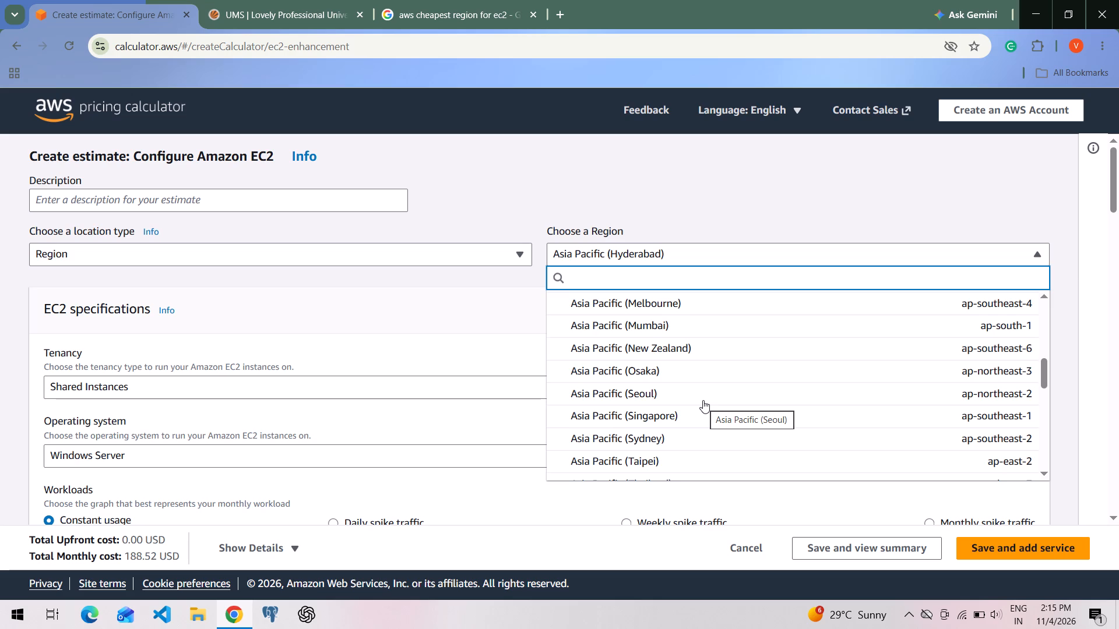
left_click(666, 394)
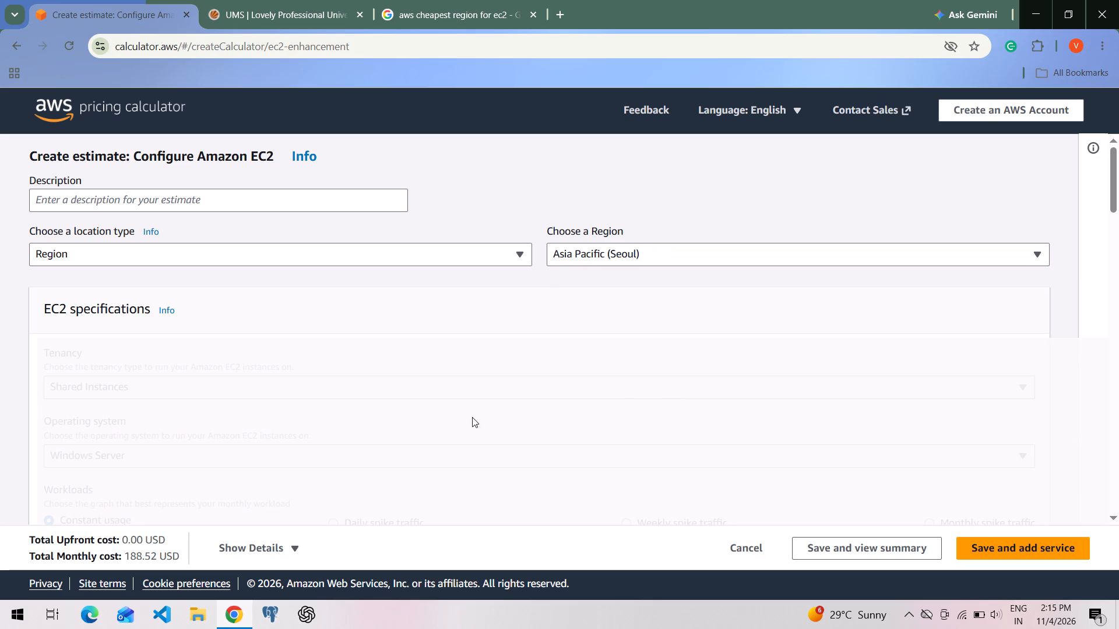
Choose r5a.xlarge from the EC2 instances list for the Seoul region estimate.
scroll(472, 417, "down", 2)
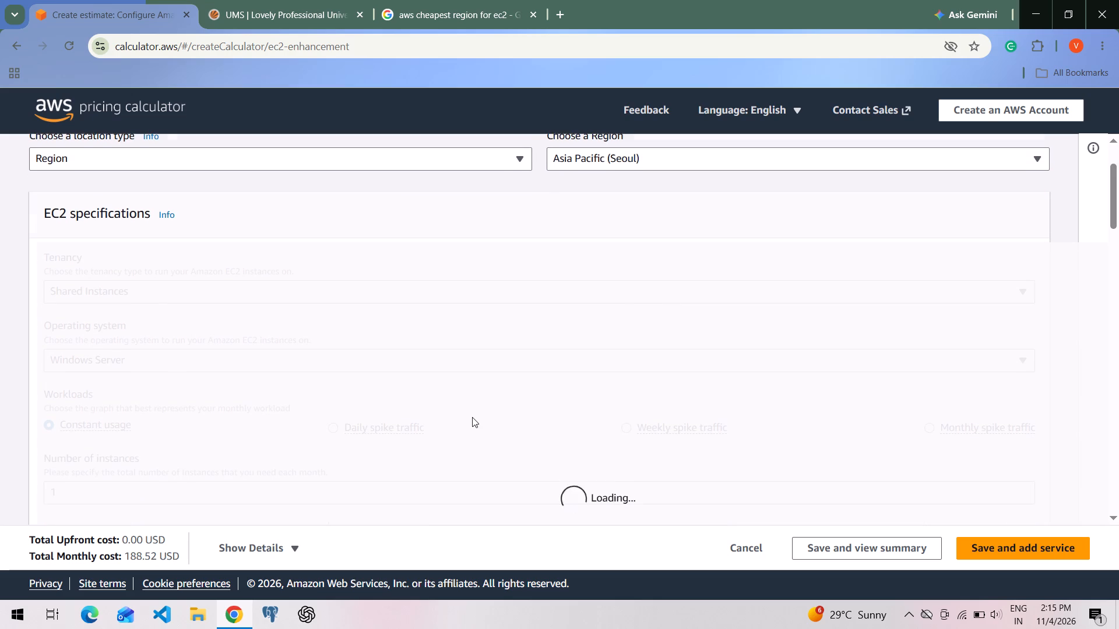
scroll(472, 417, "down", 2)
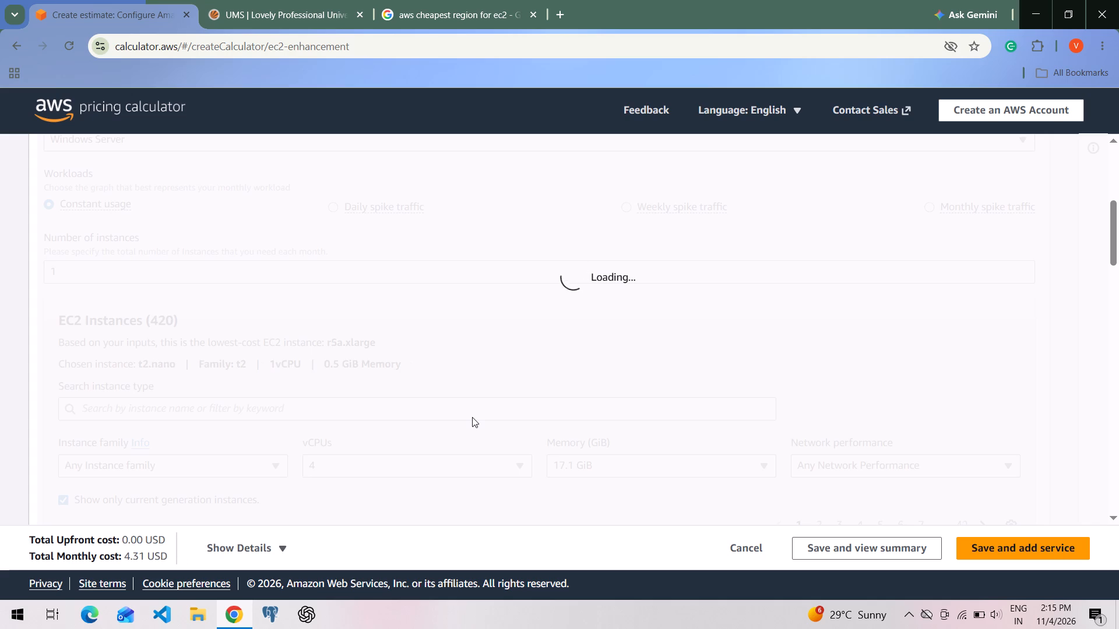
scroll(472, 417, "down", 2)
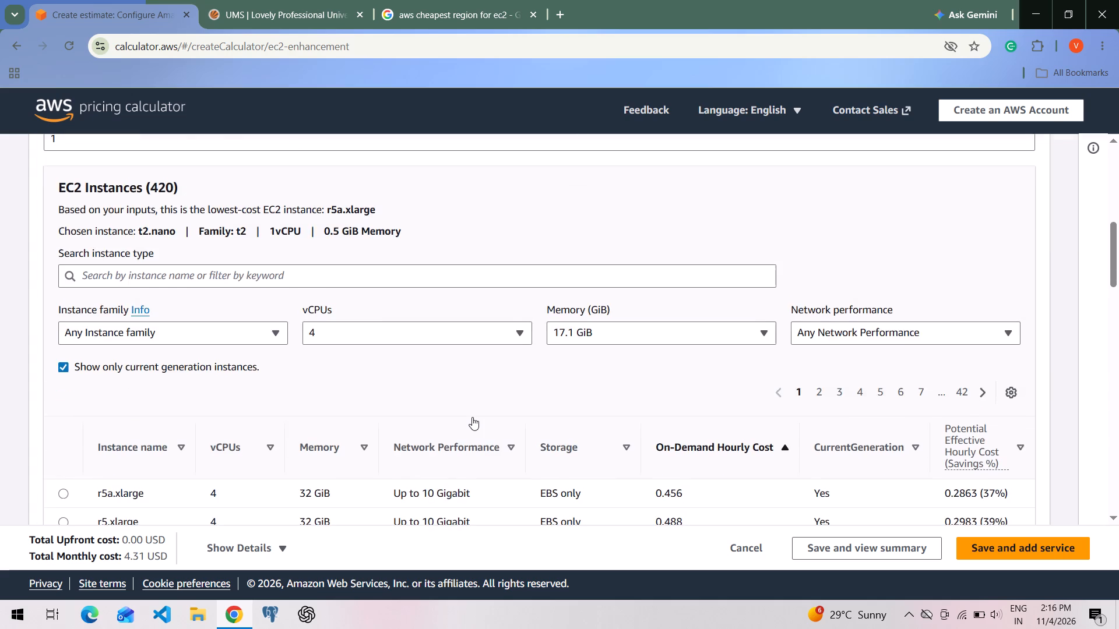
scroll(472, 417, "down", 1)
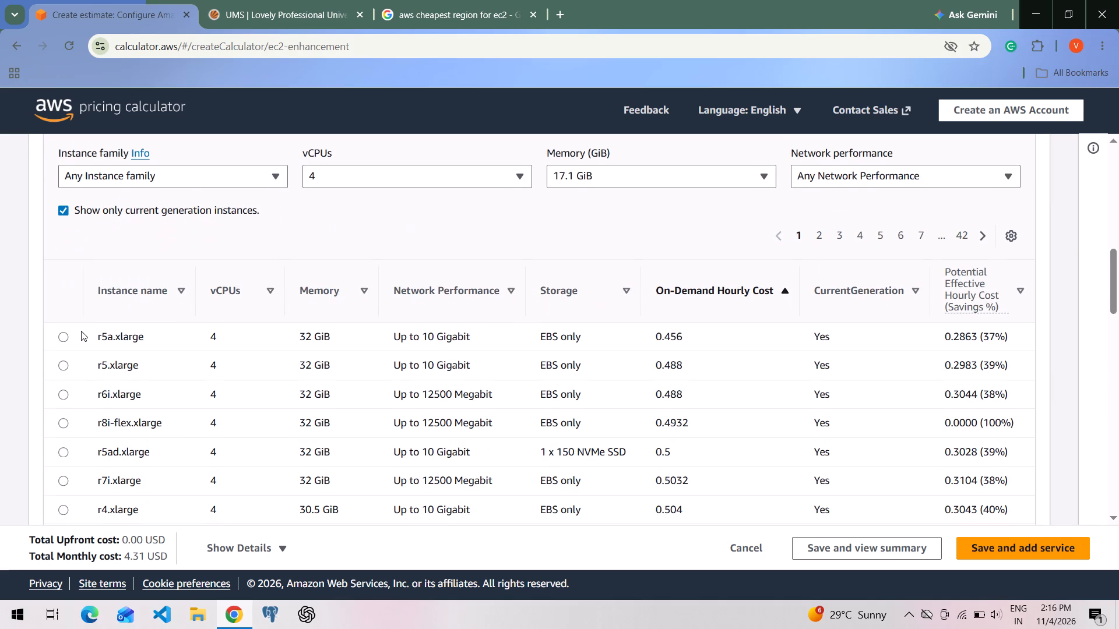
left_click(65, 333)
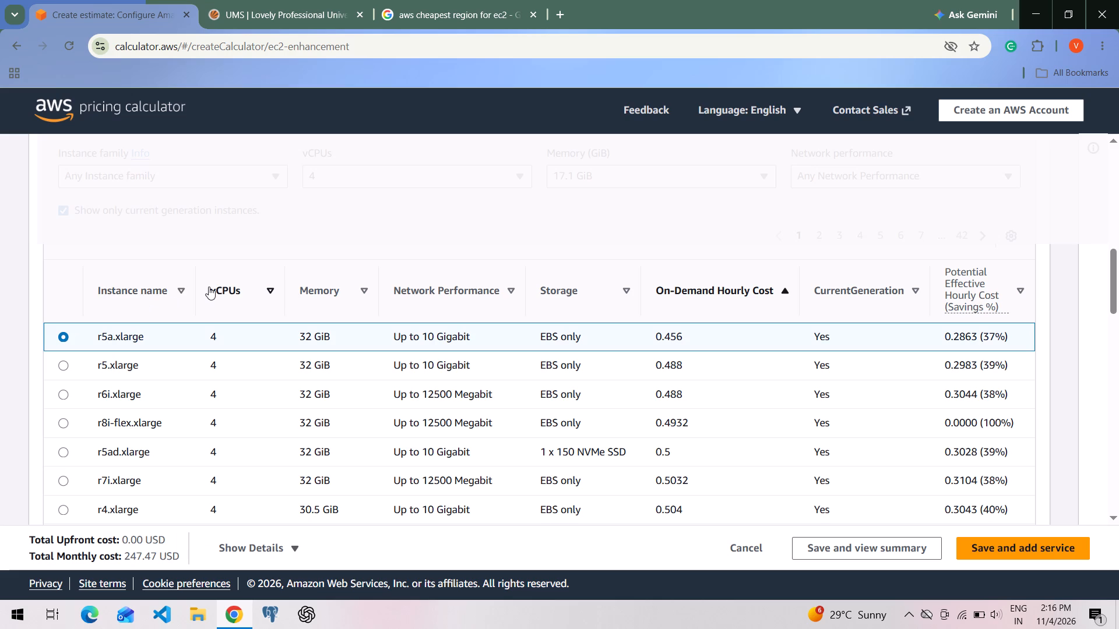
Set the memory filter for the EC2 instances list to 21 GiB.
scroll(327, 326, "up", 4)
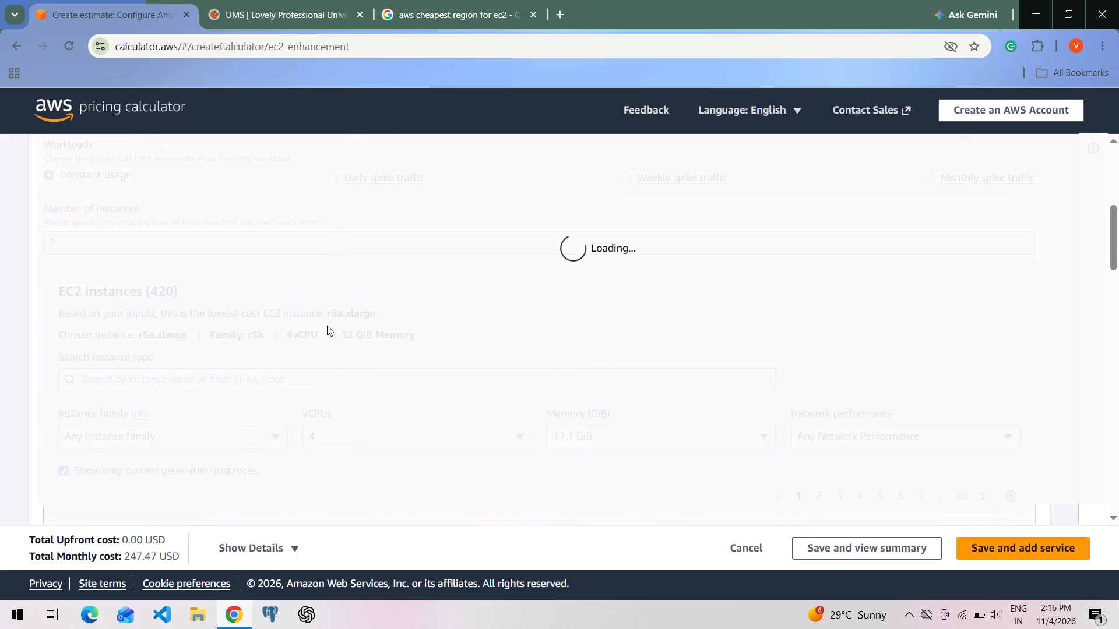
scroll(327, 326, "down", 2)
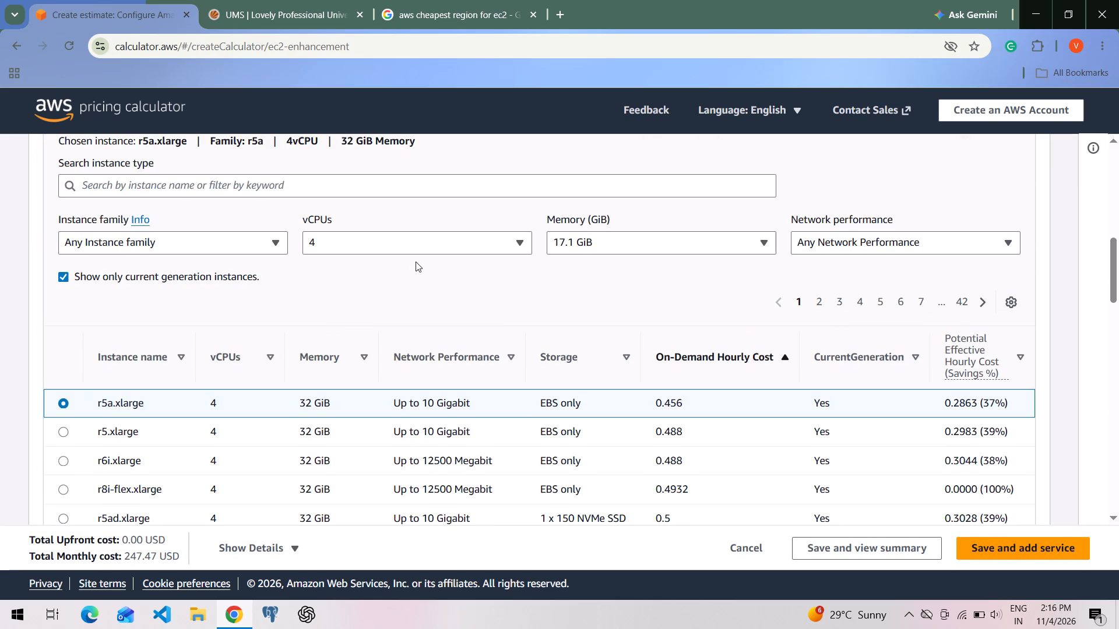
left_click(614, 242)
scroll(608, 406, "up", 2)
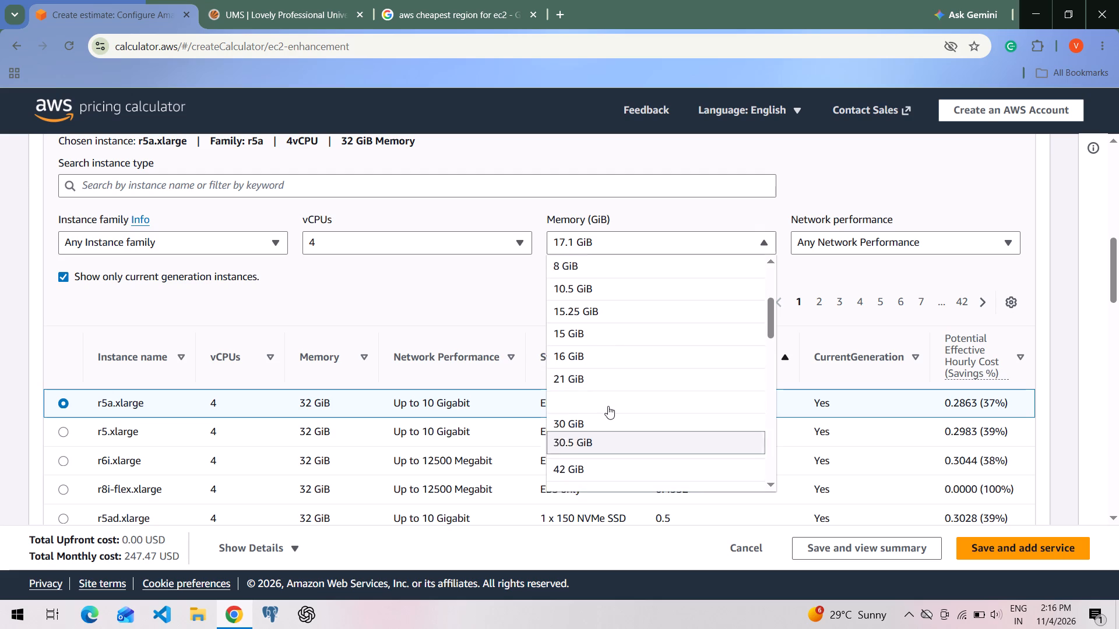
scroll(608, 406, "up", 2)
scroll(608, 406, "down", 2)
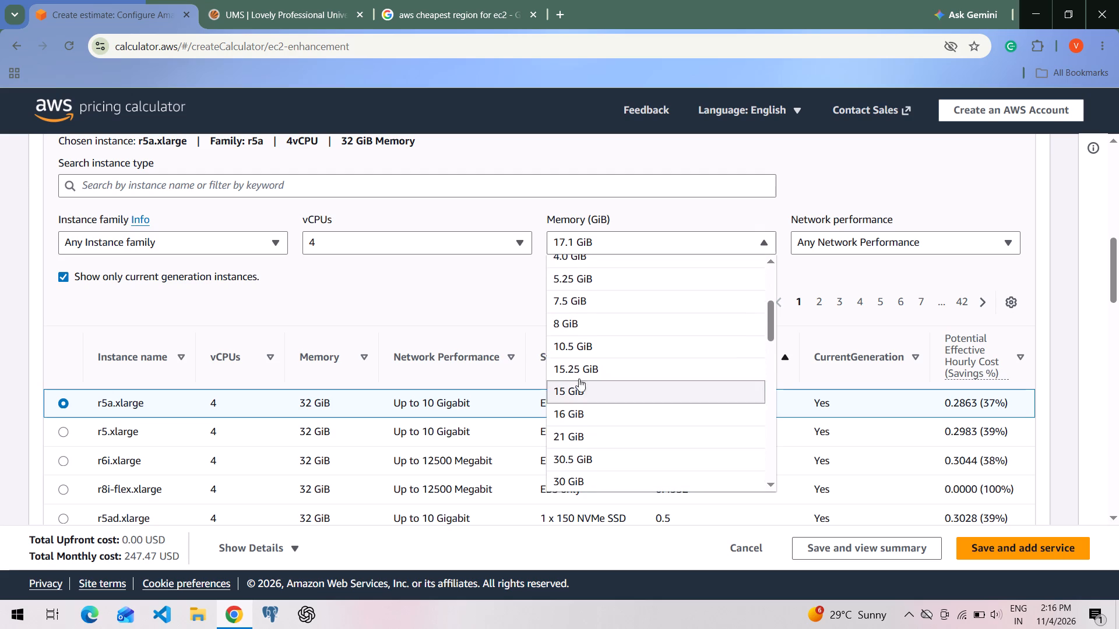
scroll(580, 354, "up", 4)
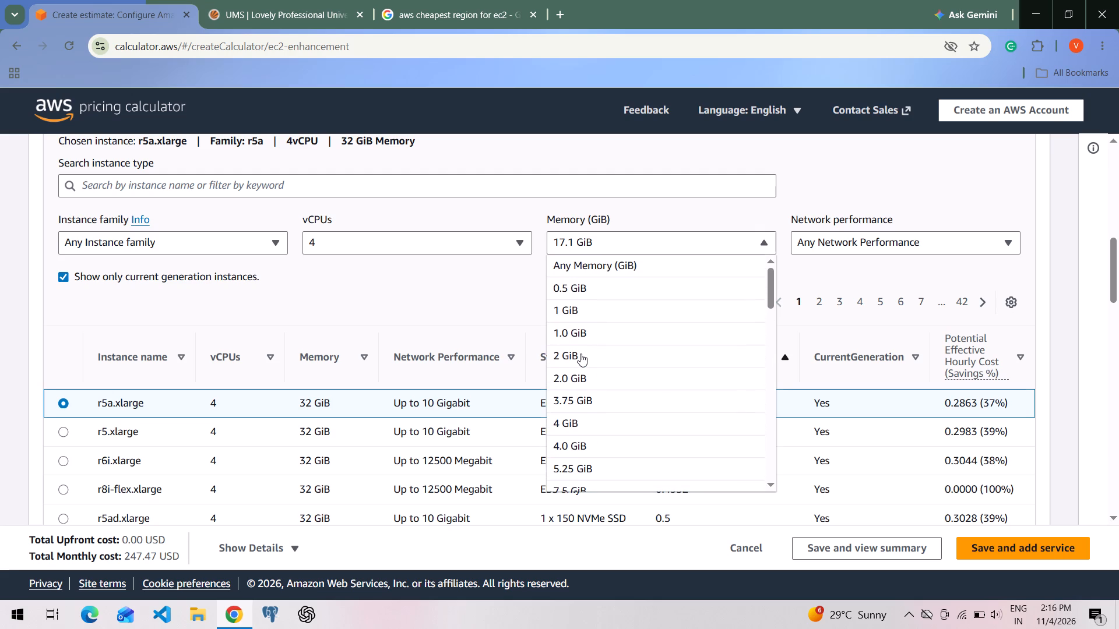
scroll(580, 354, "up", 1)
scroll(580, 354, "down", 2)
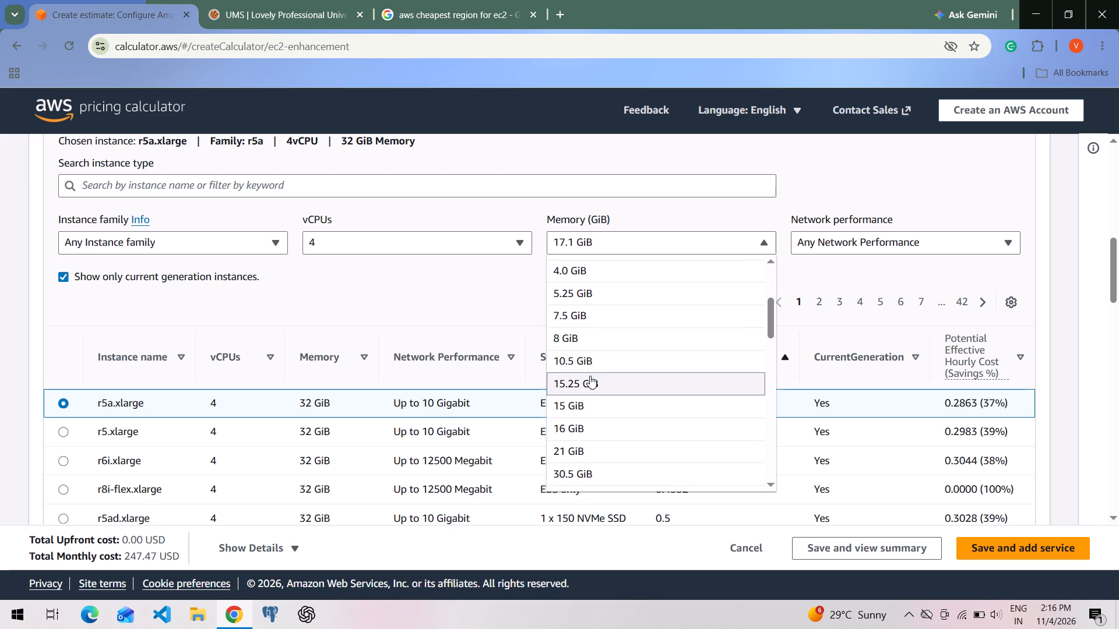
left_click(586, 445)
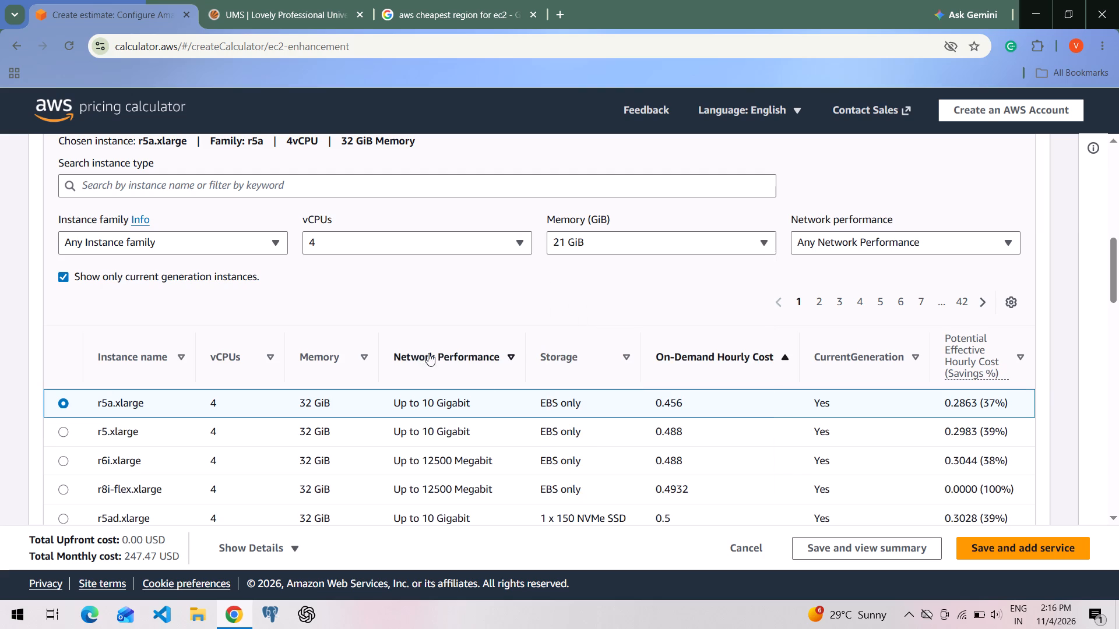
Stop limiting the list to current generation instances, keeping r5a.xlarge as the chosen instance.
left_click(67, 398)
double_click(67, 398)
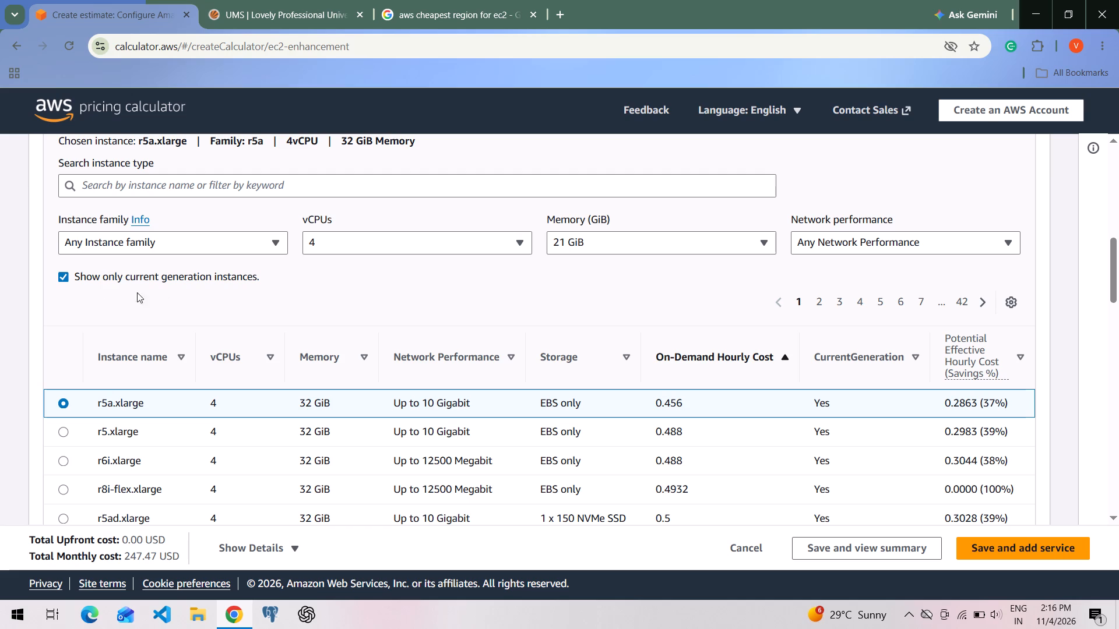
left_click(64, 278)
left_click(61, 400)
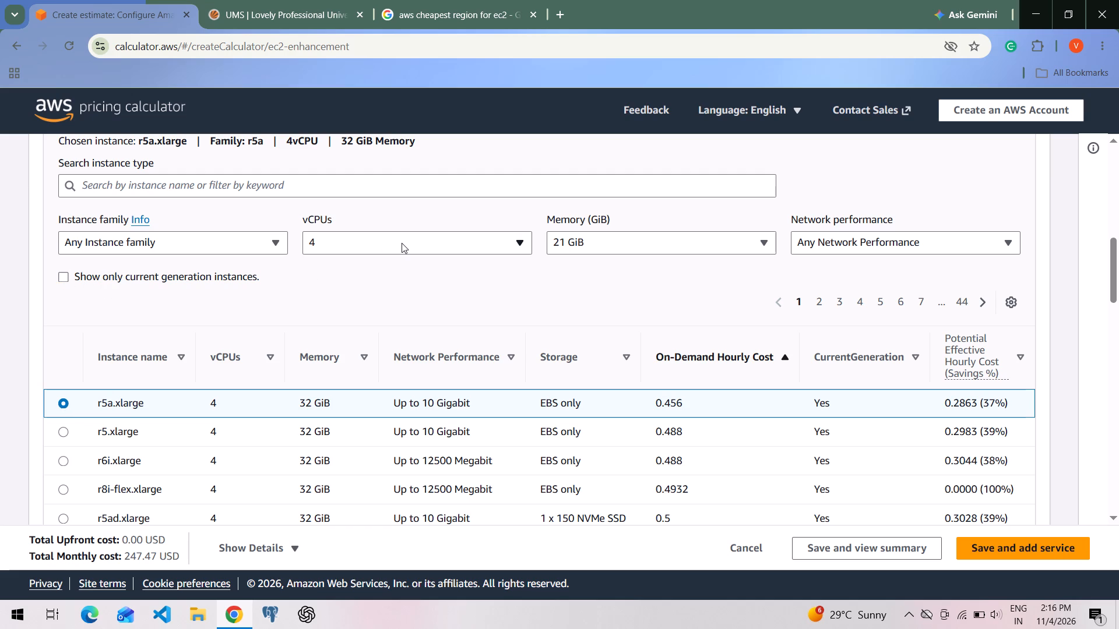